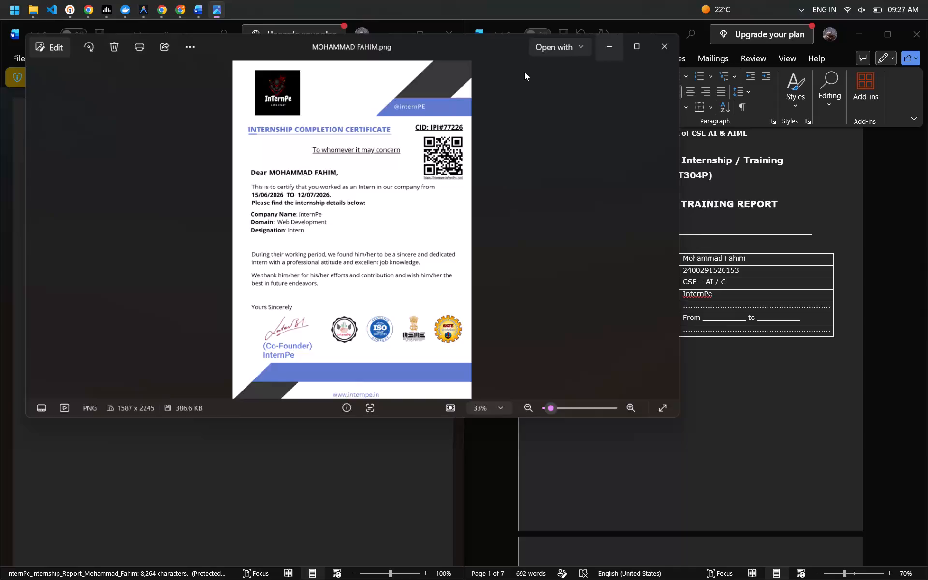
Bring the protected InternPe internship report forward from behind the certificate image and enable editing for it.
click(272, 223)
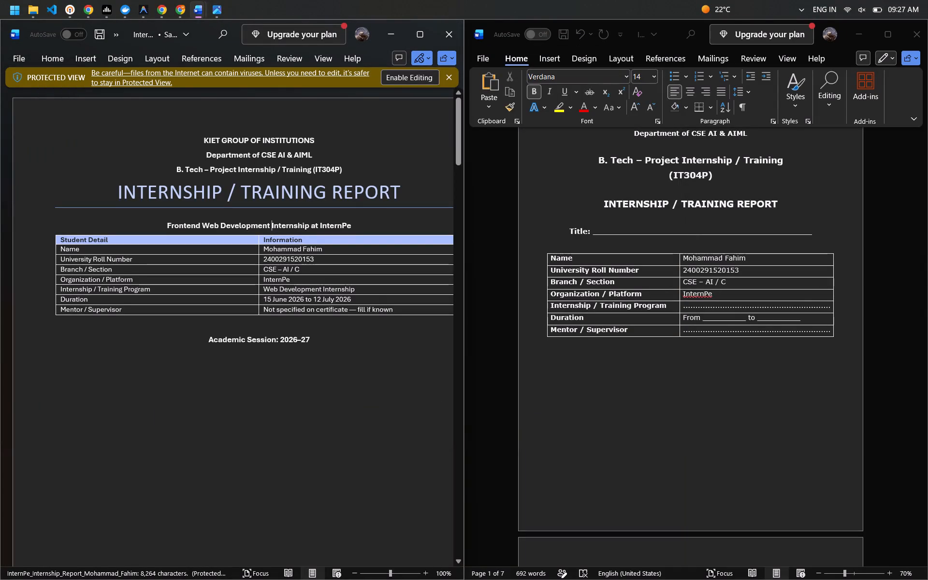
drag(168, 225, 348, 226)
click(431, 82)
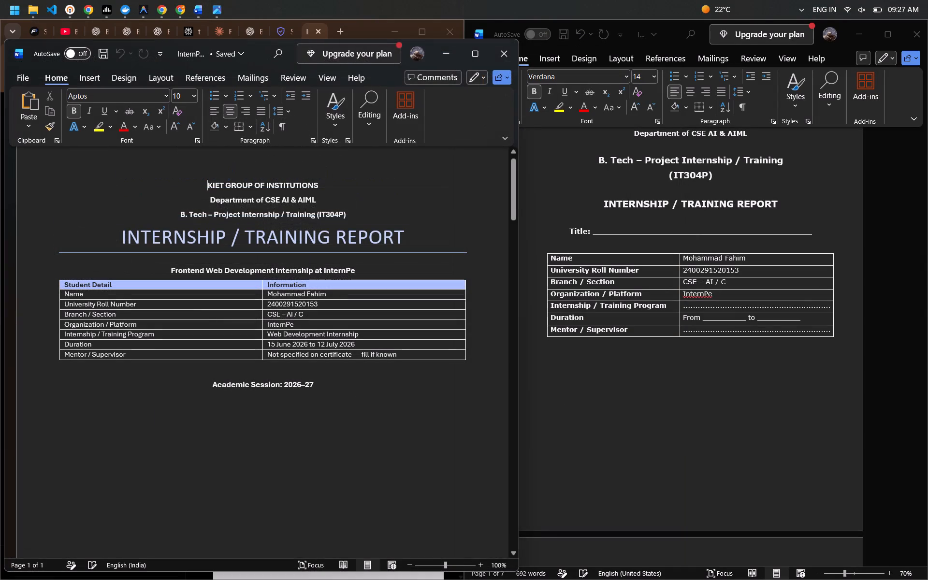
Fit the completed internship report's window into the half of the screen beside the report template.
drag(520, 271, 488, 271)
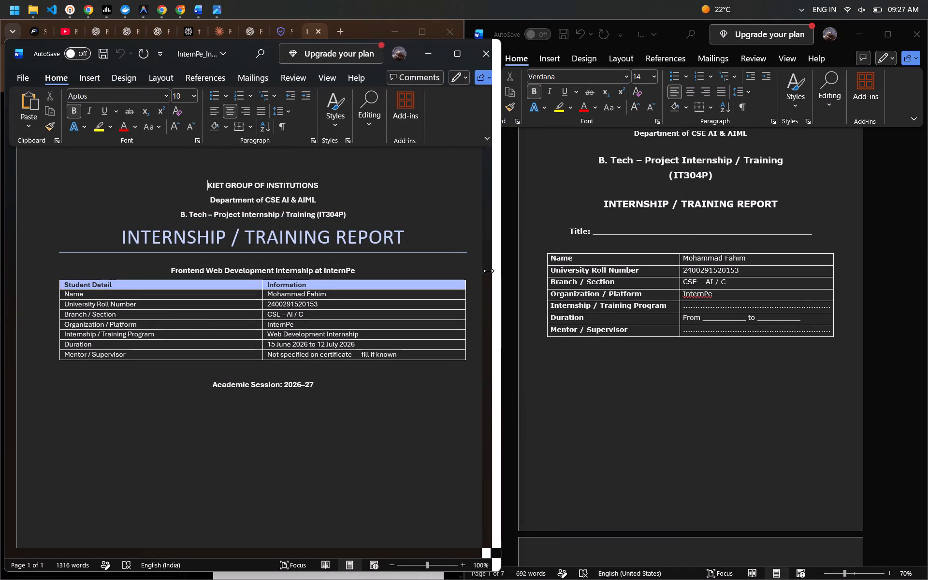
drag(488, 271, 446, 271)
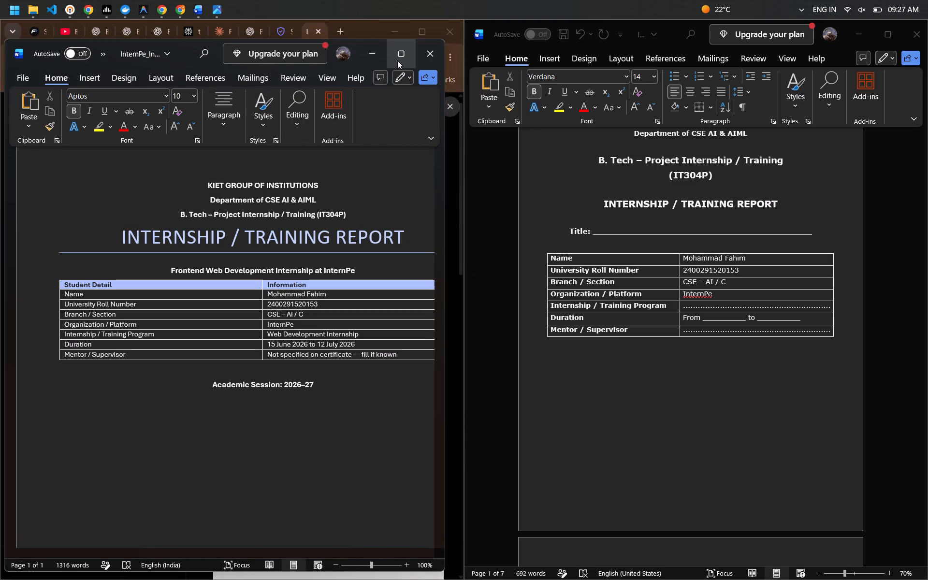
click(521, 145)
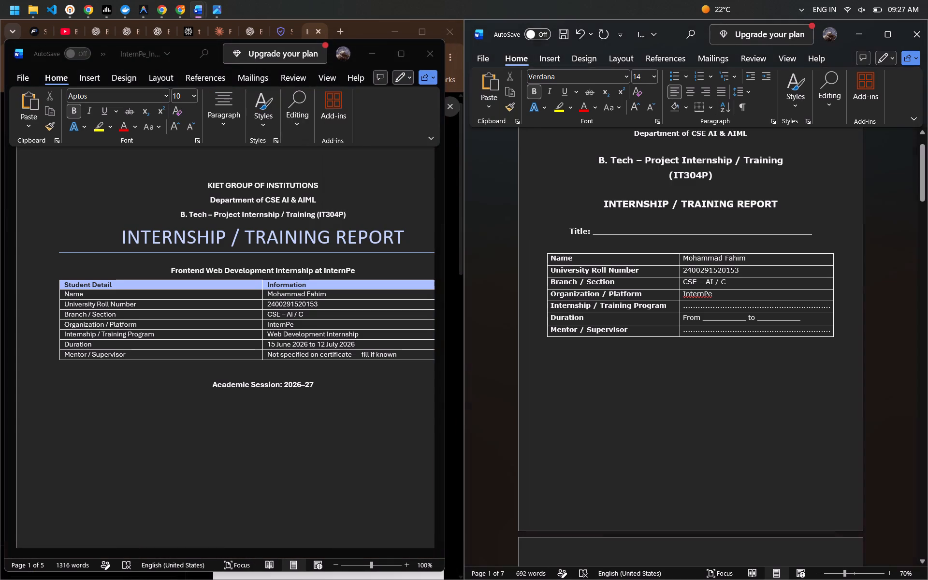
click(375, 85)
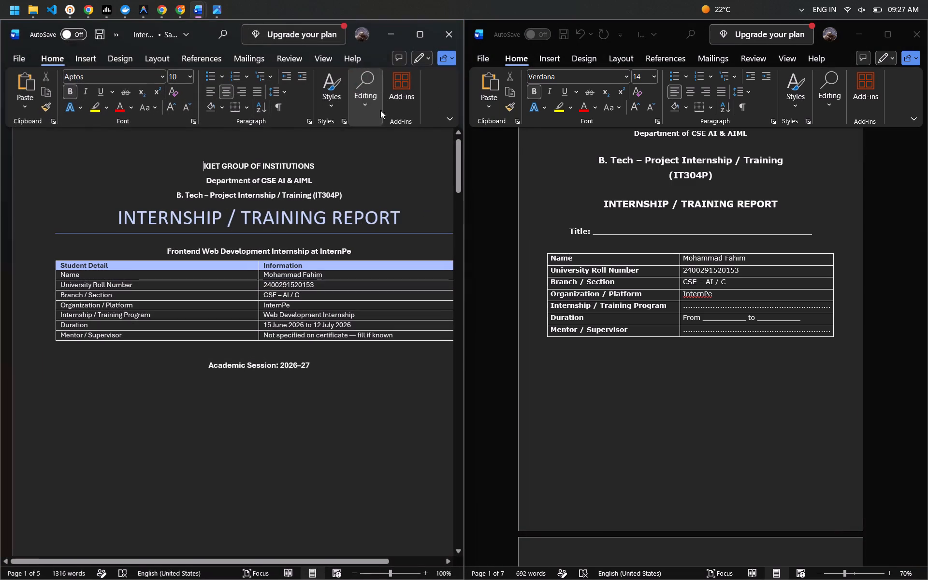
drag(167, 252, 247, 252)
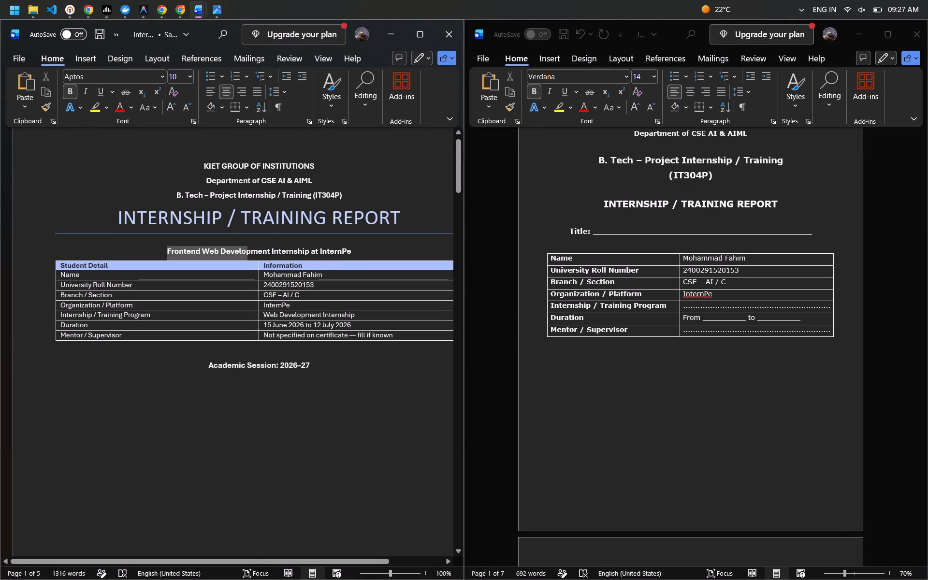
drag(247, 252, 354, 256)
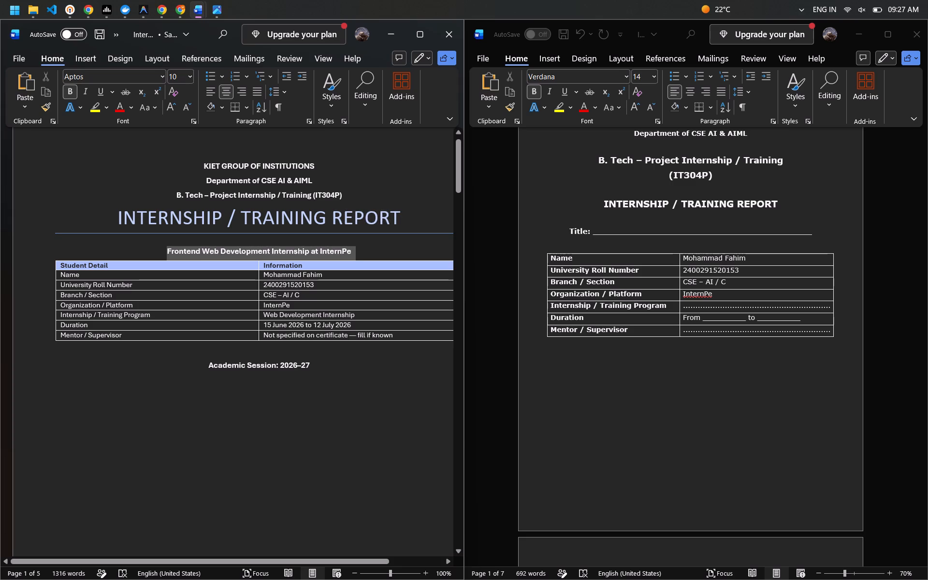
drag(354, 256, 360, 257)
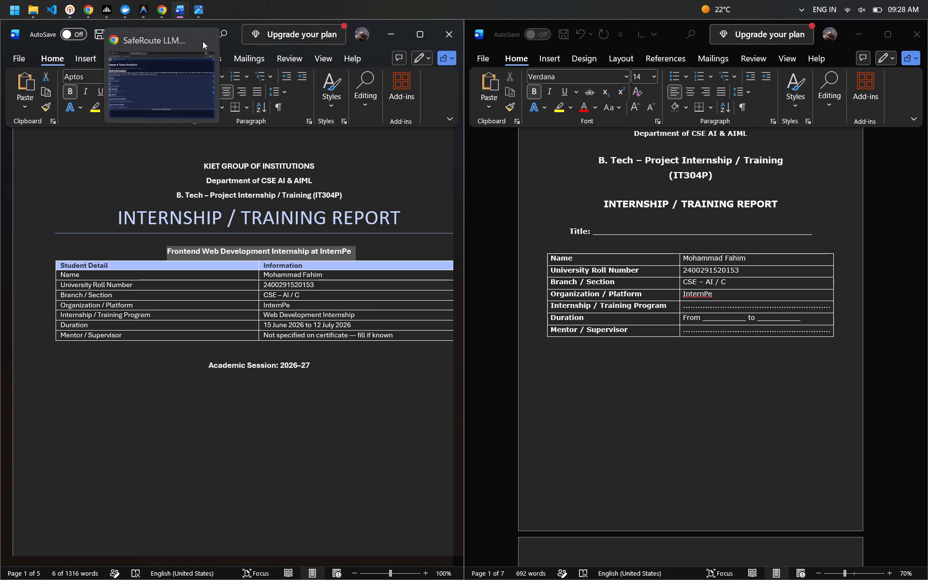
Close the separate SafeRoute LLM browser window.
click(204, 41)
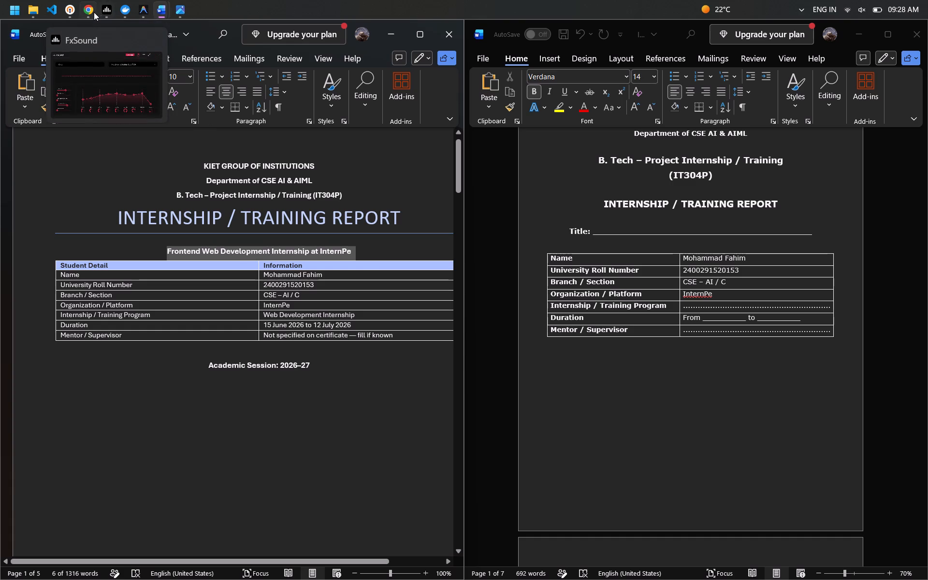
In the remaining Chrome window, close unneeded tabs including the SafeRoute console, Claude and one ChatGPT chat, and minimize the window.
click(94, 12)
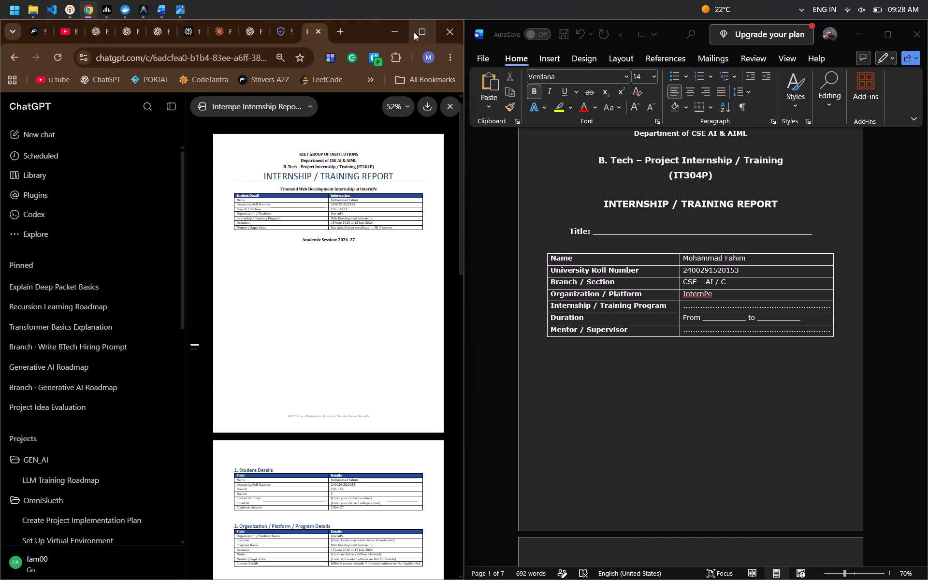
click(281, 29)
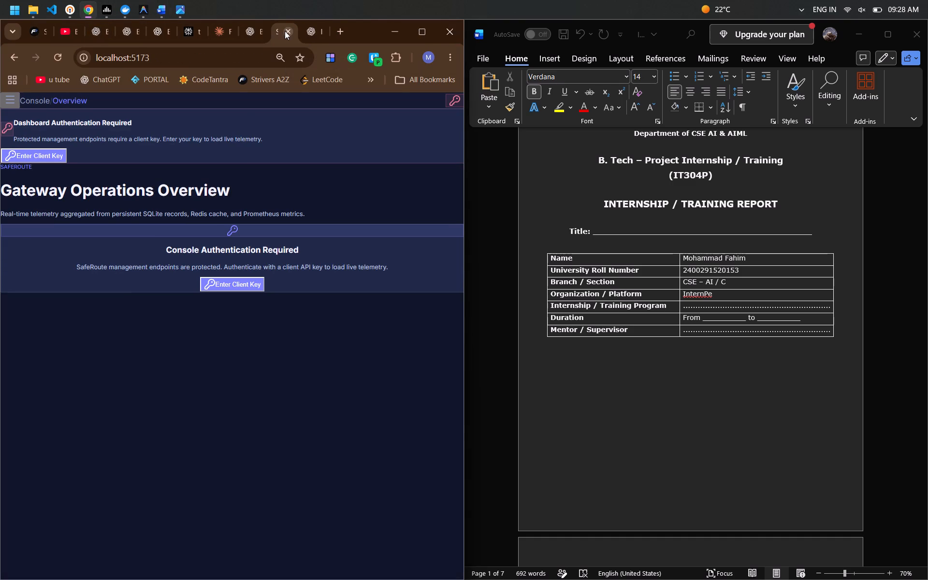
click(314, 36)
click(286, 35)
click(287, 31)
click(244, 34)
click(222, 37)
click(228, 33)
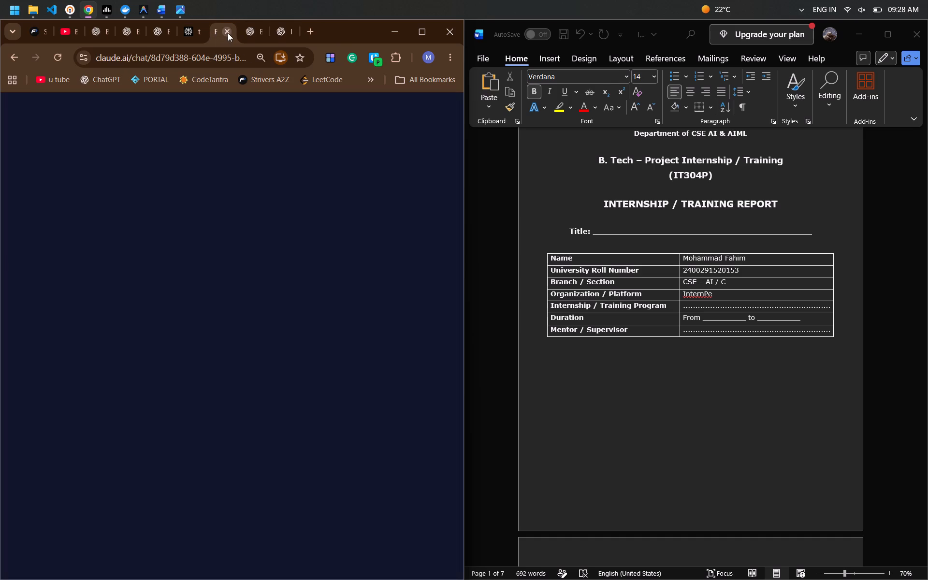
click(193, 32)
click(194, 32)
click(162, 29)
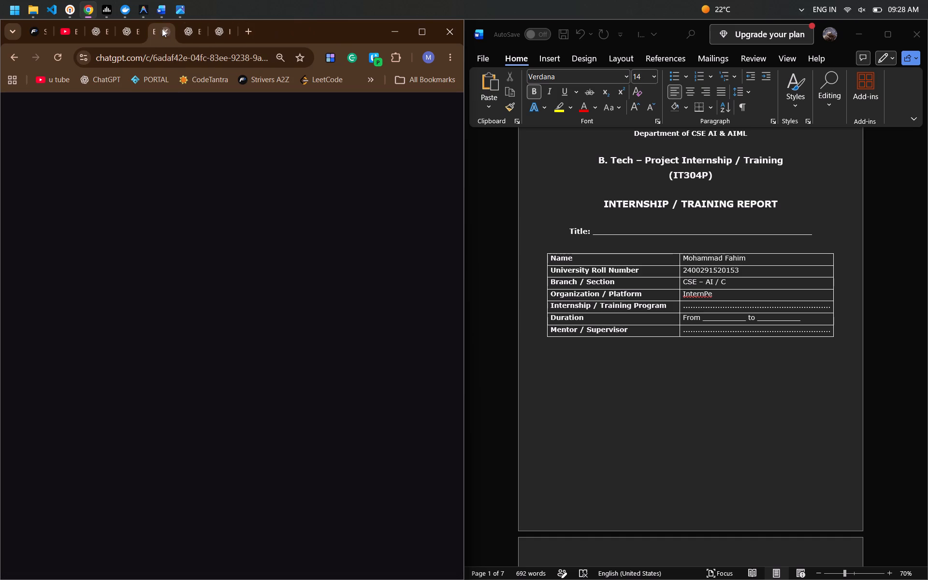
click(167, 30)
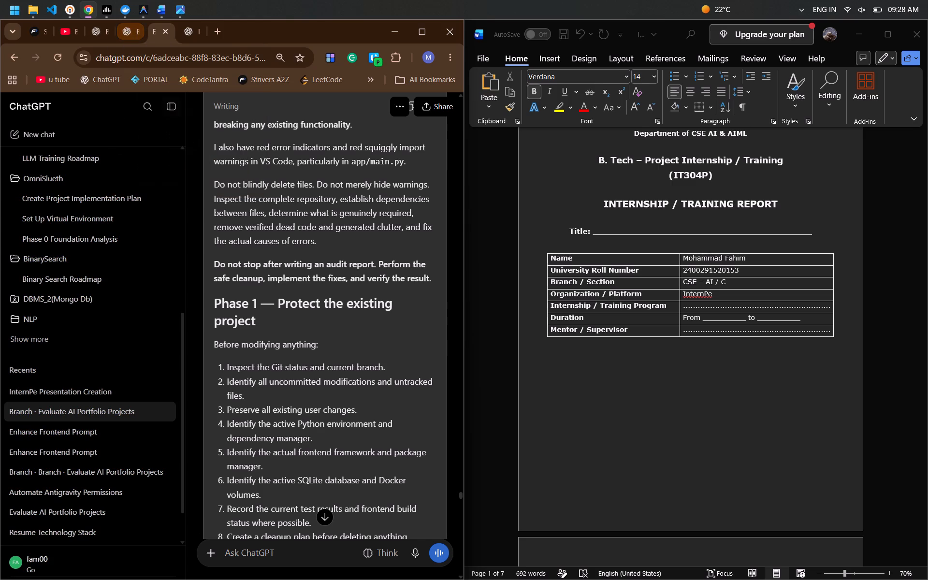
click(395, 31)
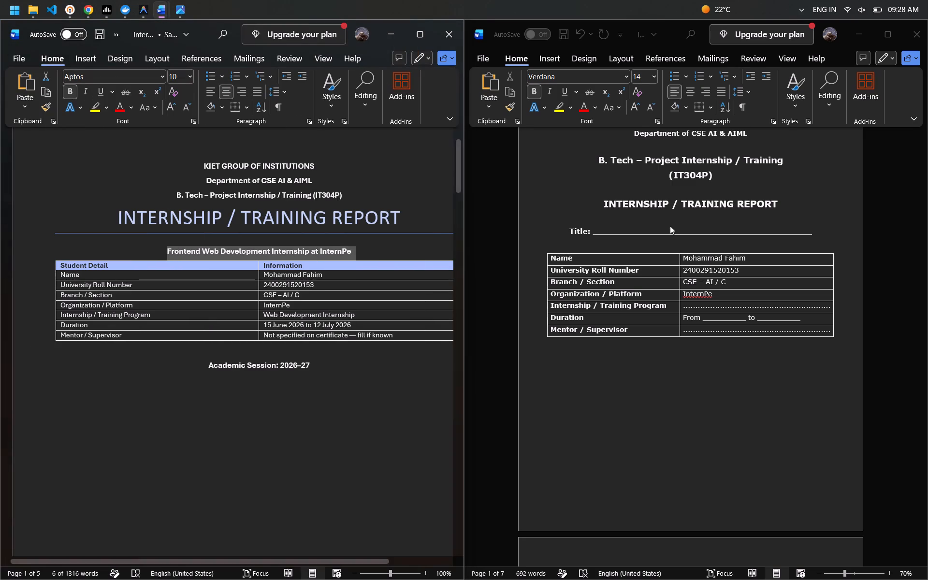
Copy the title line "Frontend Web Development Internship at InternPe" from the completed report's cover page.
click(236, 259)
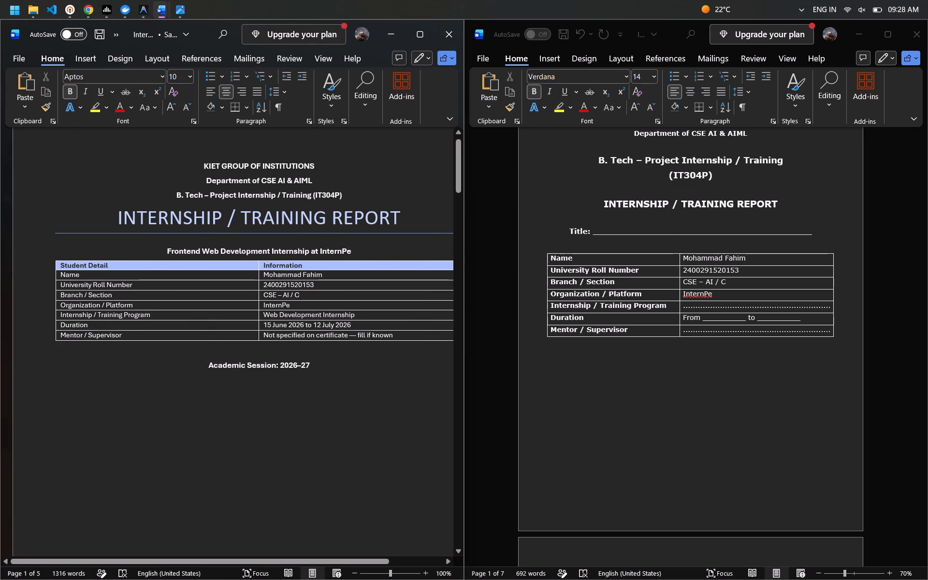
drag(163, 252, 328, 251)
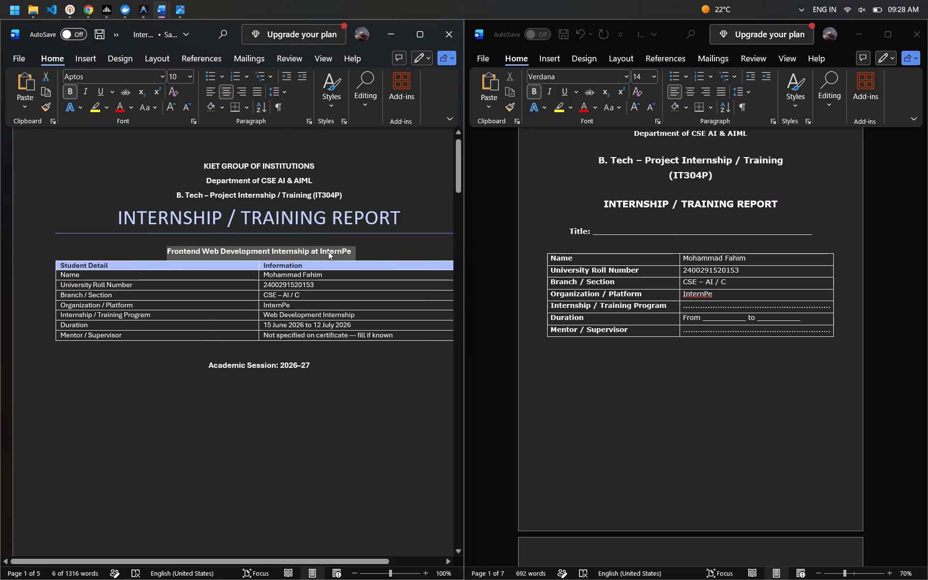
key(ctrl+c)
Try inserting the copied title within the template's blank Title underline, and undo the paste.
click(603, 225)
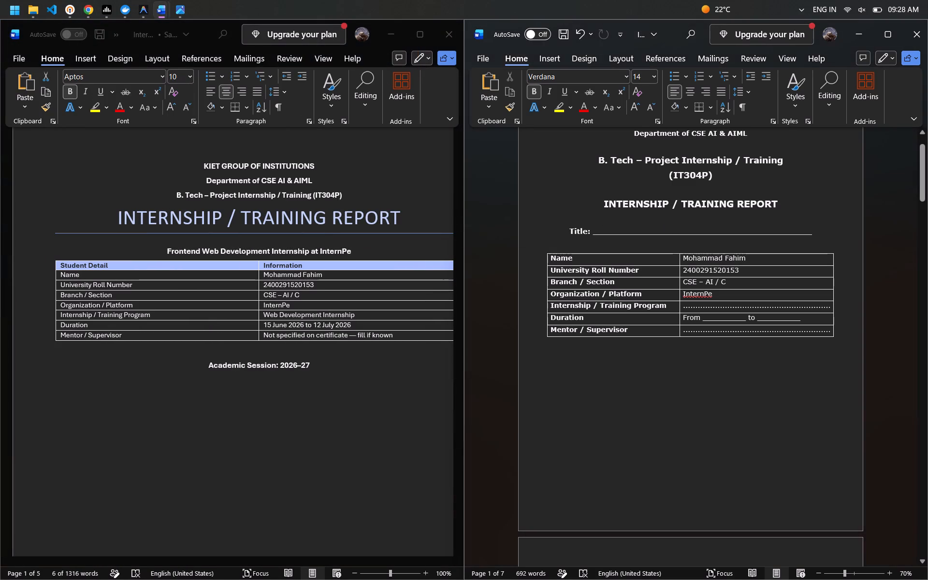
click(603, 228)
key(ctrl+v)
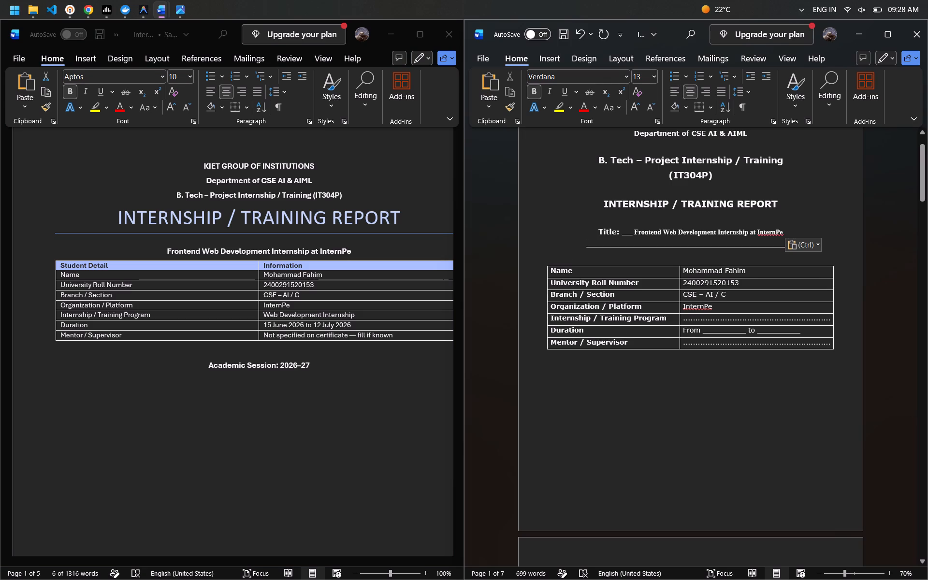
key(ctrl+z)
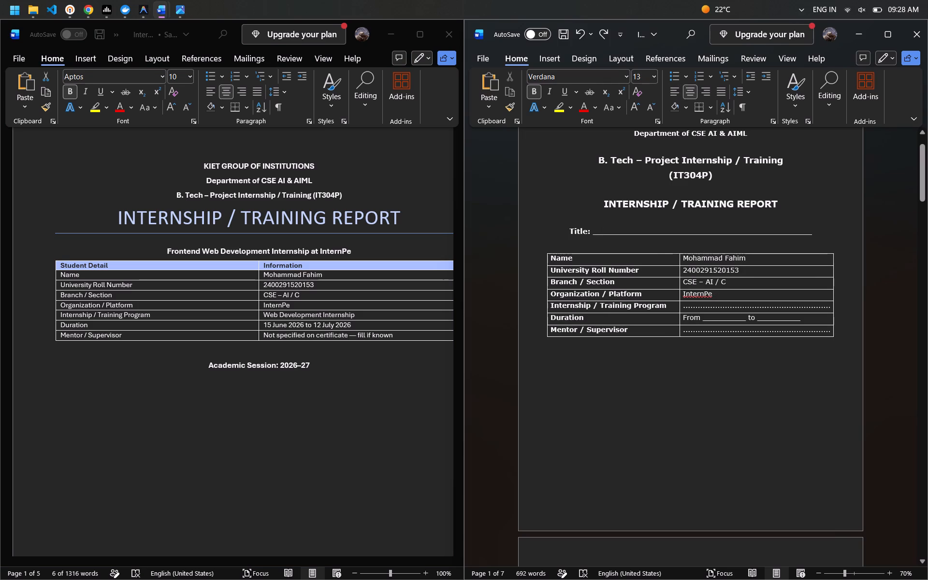
Replace the template's Title underline with "Frontend Web Development Internship at InternPe" and remove the extra blank line above the table.
drag(821, 236, 594, 237)
key(ctrl+v)
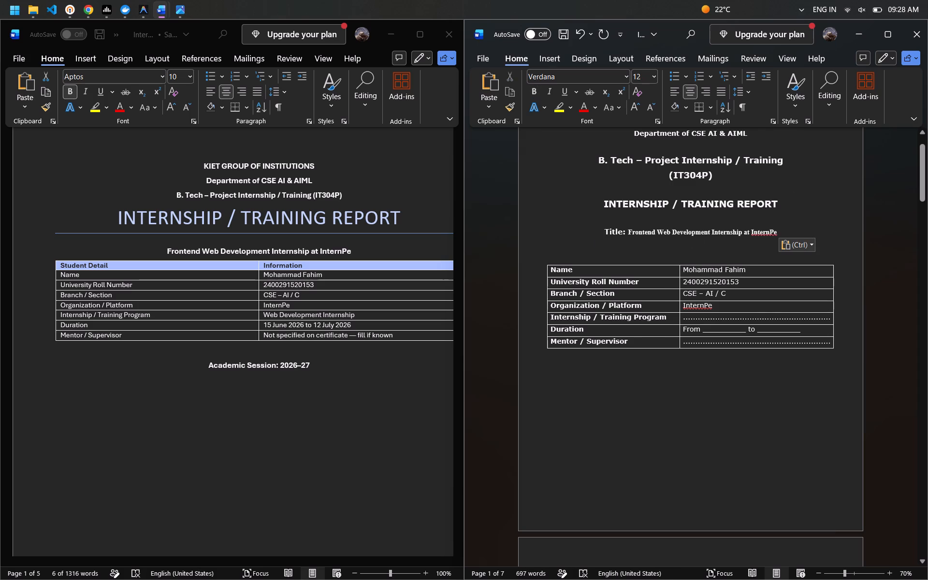
click(647, 260)
key(BackSpace)
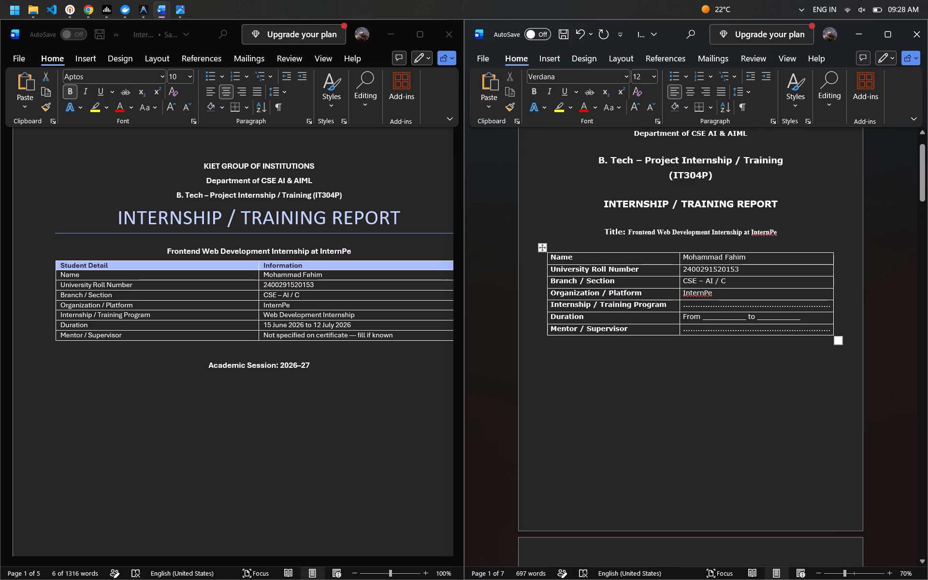
Copy "Web Development Internship" from the Internship / Training Program row of the completed report's cover table.
click(367, 311)
click(362, 319)
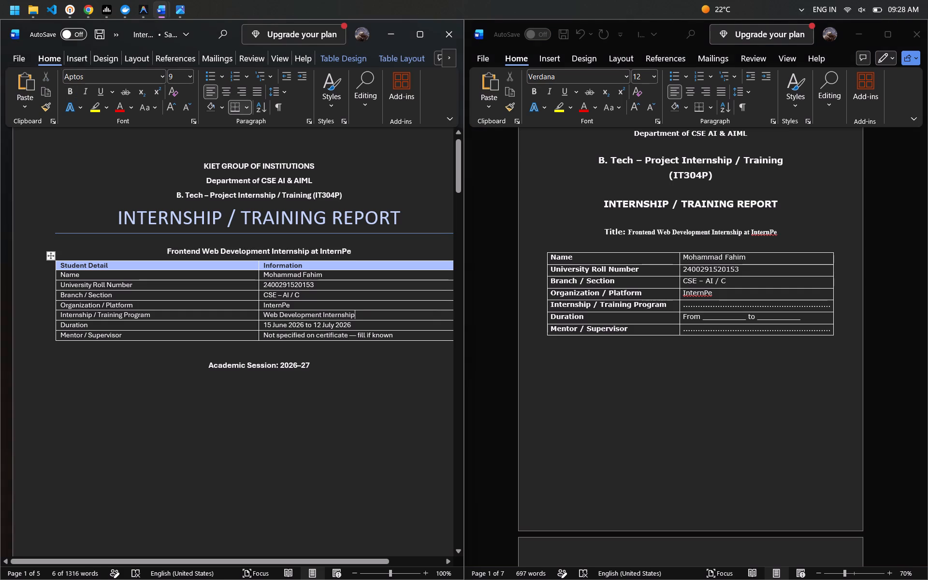
drag(362, 318, 263, 313)
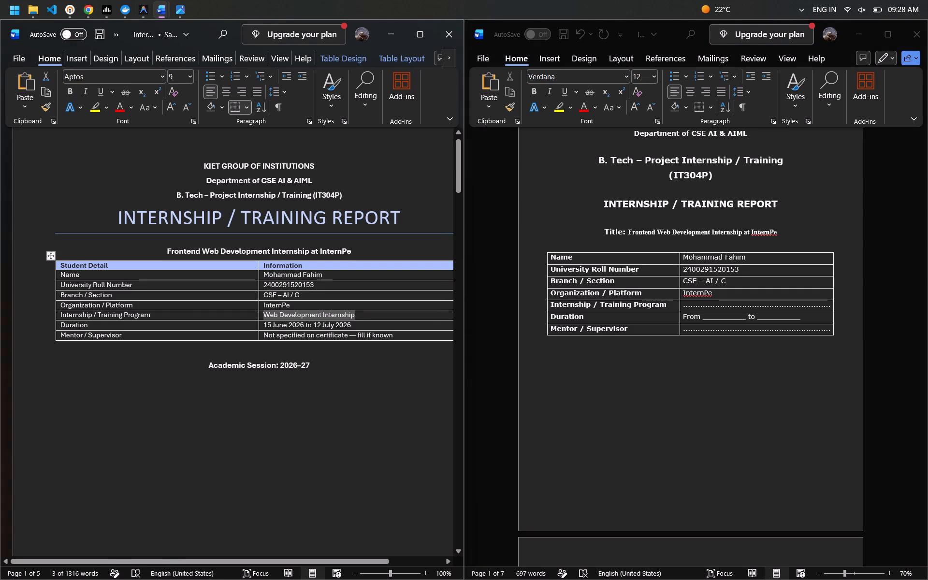
key(ctrl+c)
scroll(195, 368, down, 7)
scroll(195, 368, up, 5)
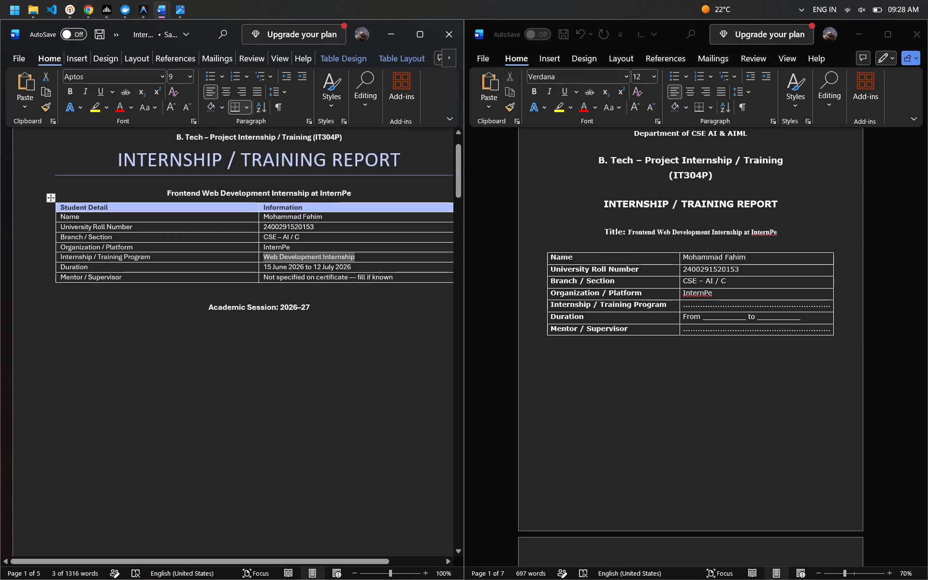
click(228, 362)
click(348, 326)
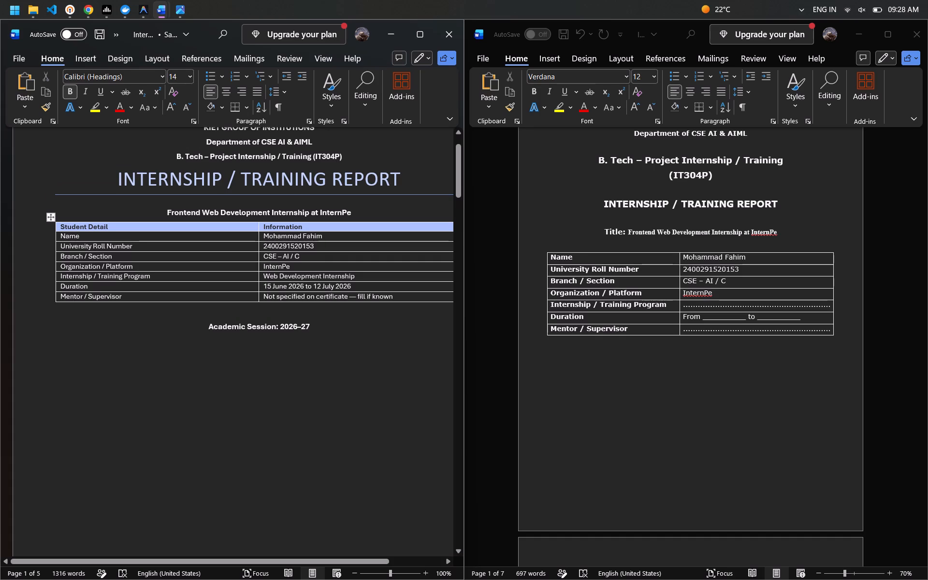
Fill the template's Internship / Training Program row with "Web Development Internship" copied from the completed report's cover table.
drag(367, 276, 297, 271)
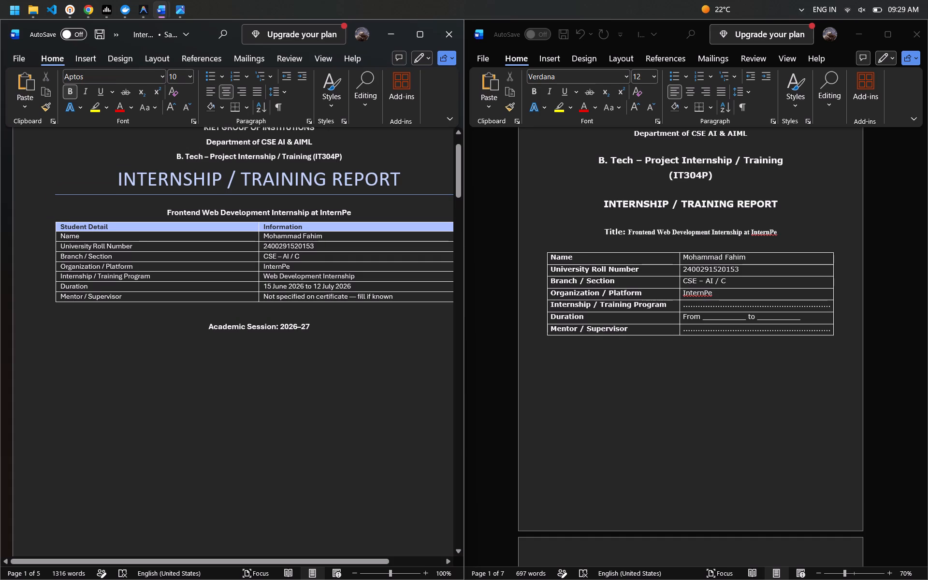
drag(297, 271, 266, 276)
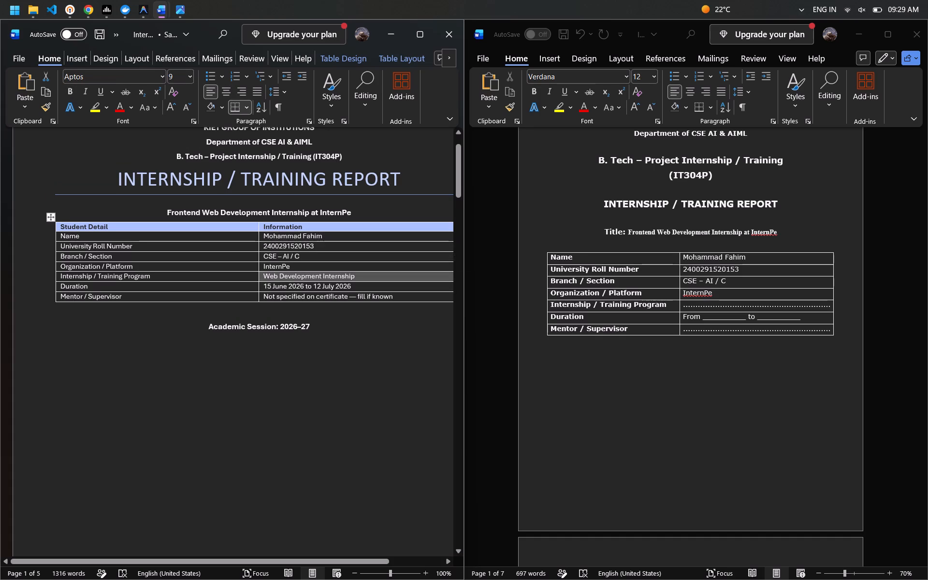
key(ctrl+c)
double_click(712, 305)
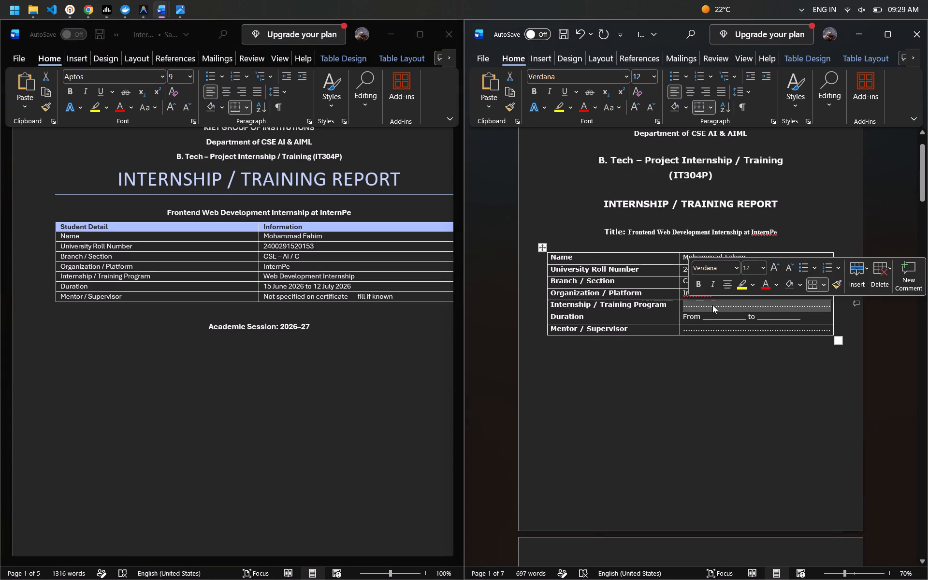
key(ctrl+v)
click(696, 383)
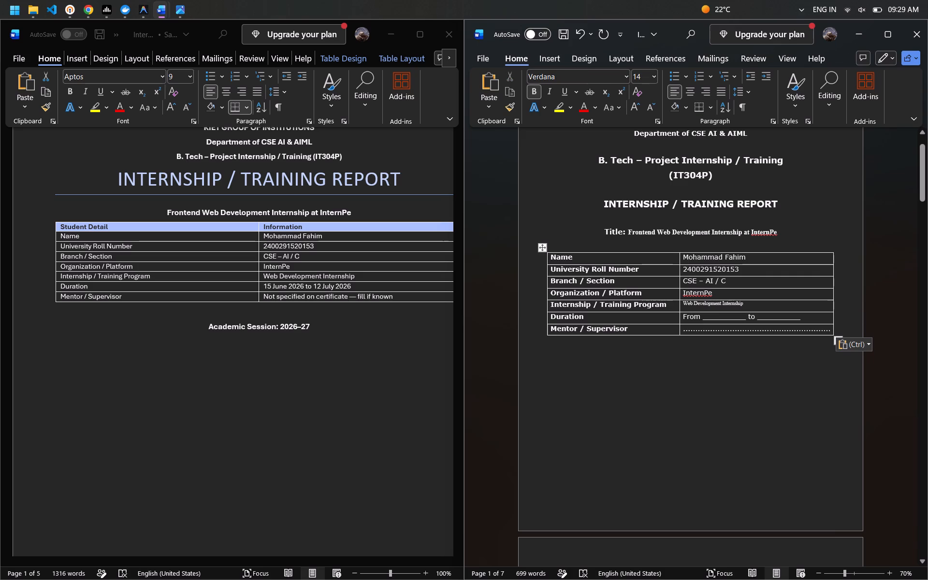
Fill the template's Duration row with "15 June 2026 to 12 July 2026" copied from the completed report's cover table.
double_click(308, 286)
double_click(308, 286)
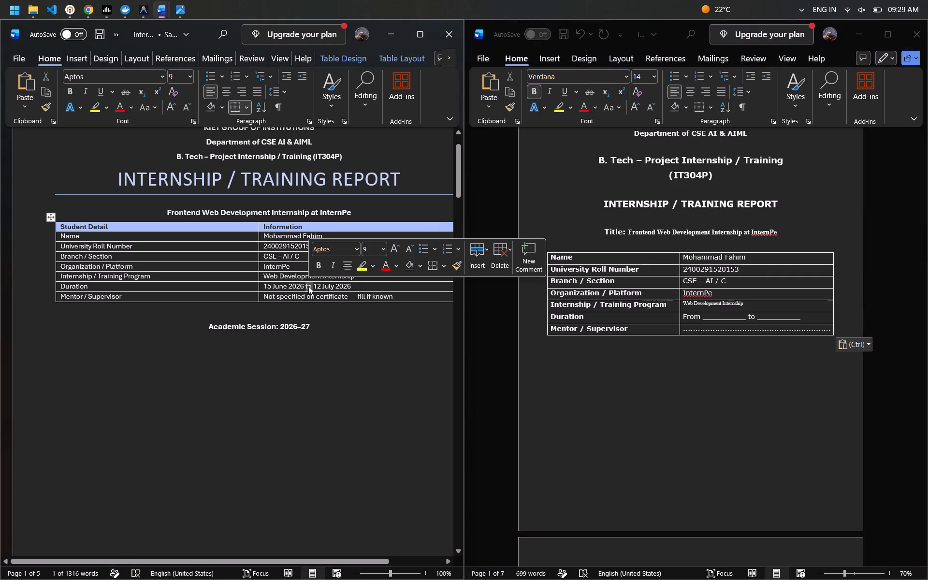
double_click(286, 286)
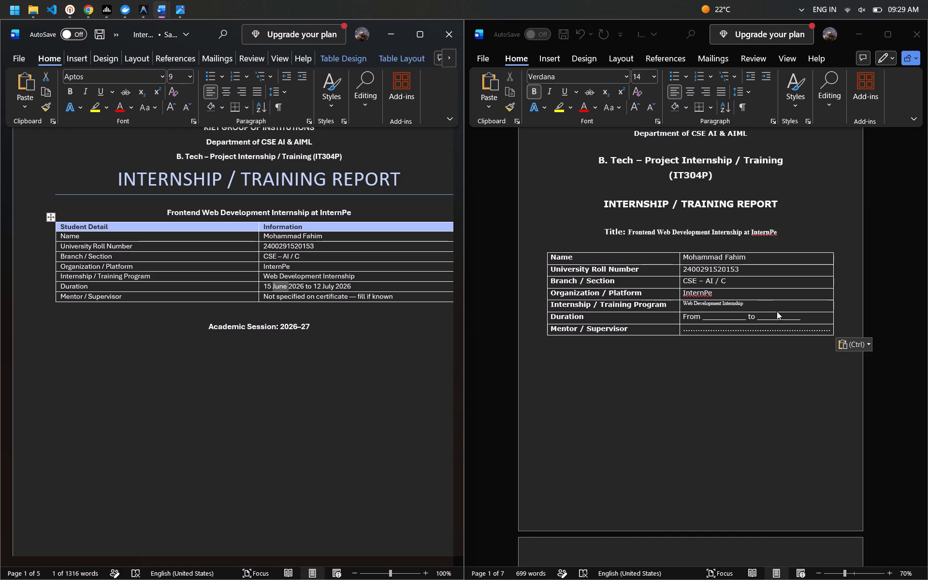
click(737, 306)
click(736, 305)
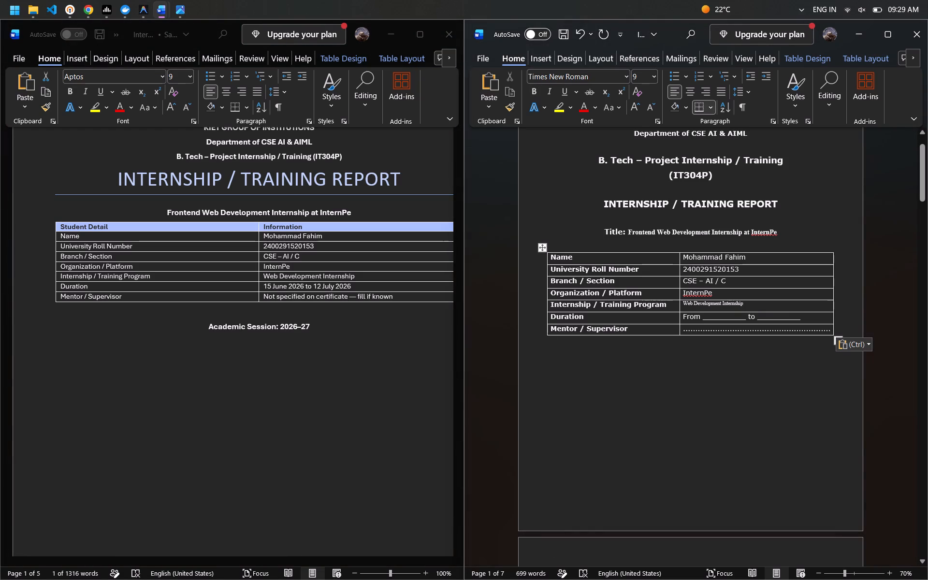
click(719, 286)
click(709, 294)
click(716, 309)
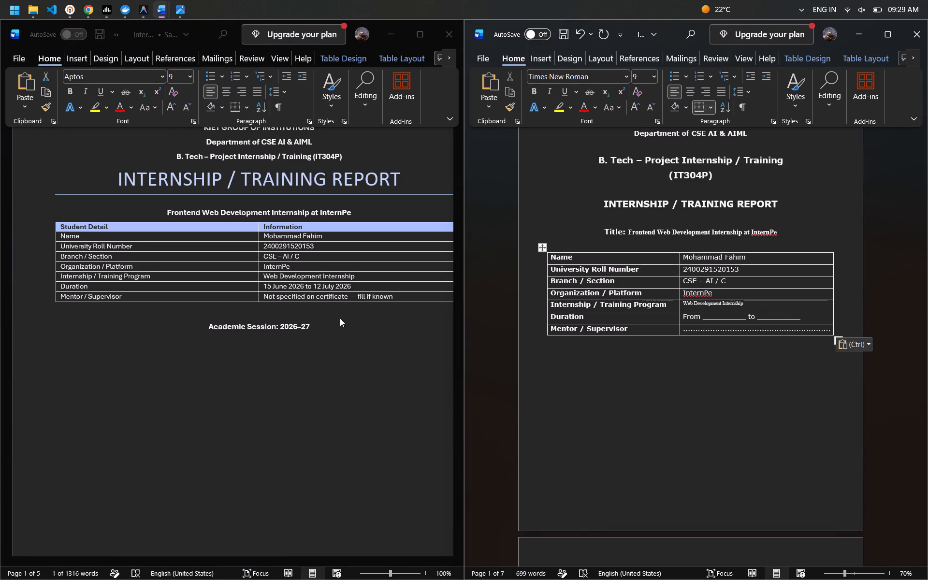
click(325, 281)
double_click(323, 286)
click(323, 286)
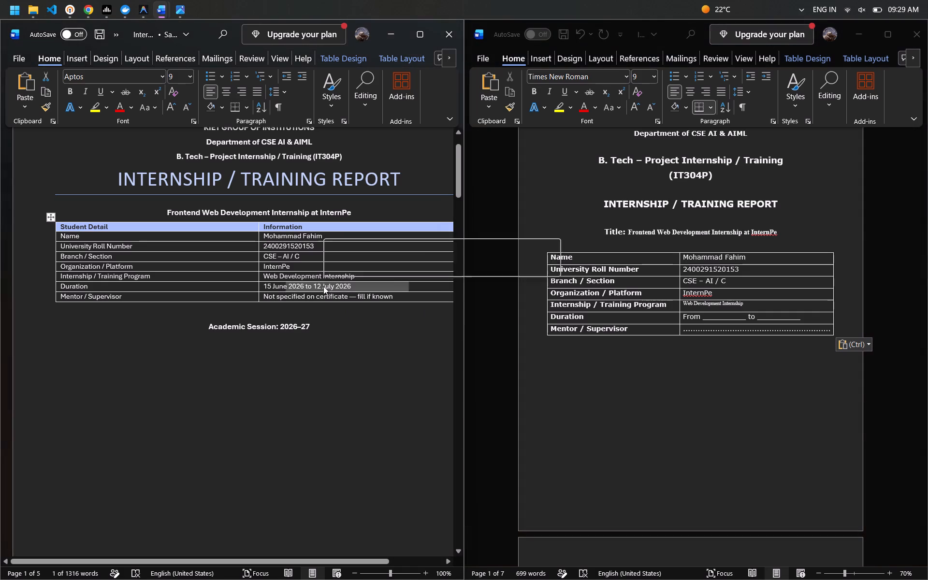
key(ctrl+c)
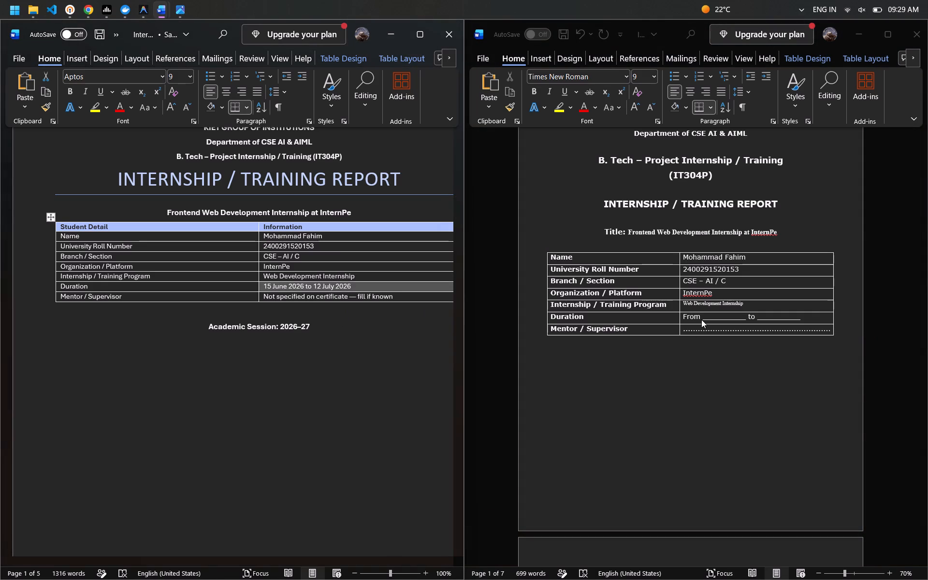
triple_click(708, 316)
key(ctrl+v)
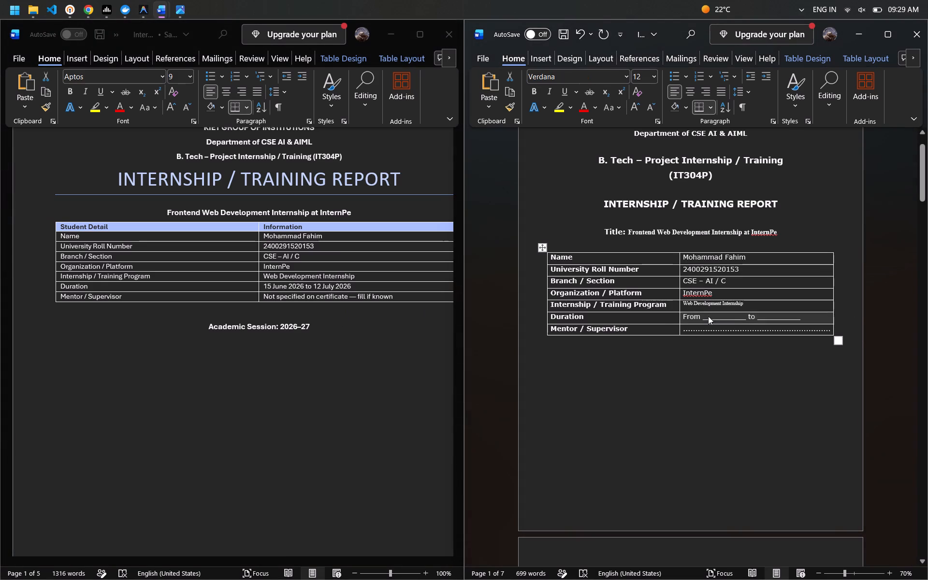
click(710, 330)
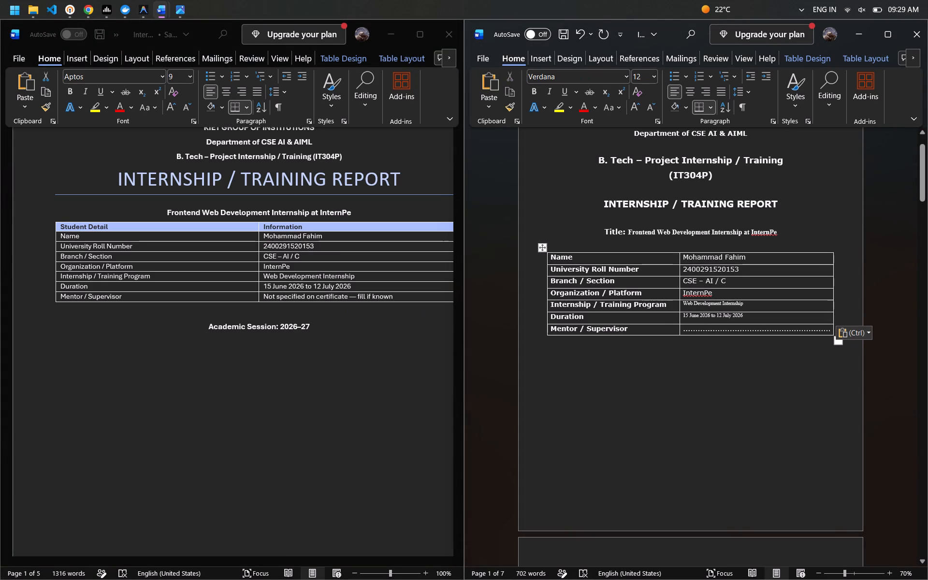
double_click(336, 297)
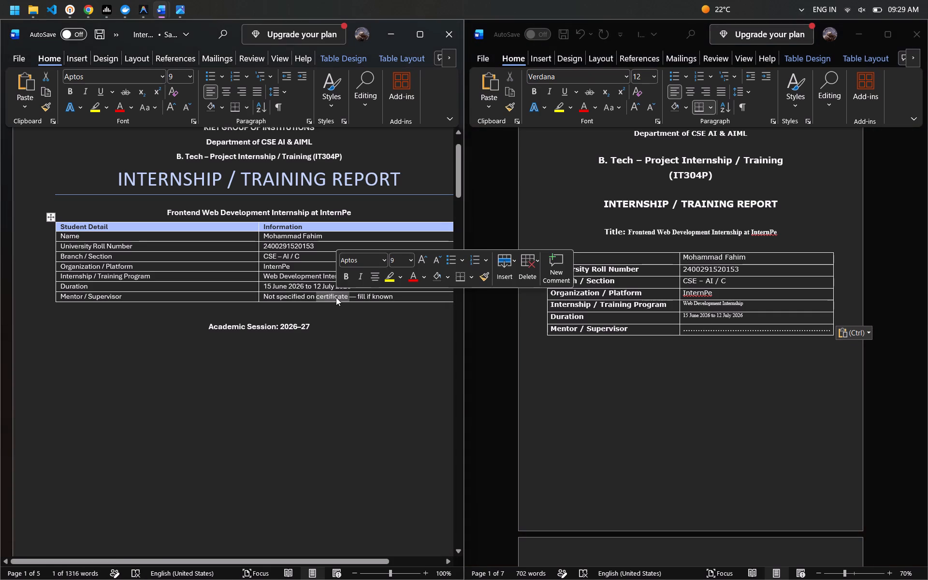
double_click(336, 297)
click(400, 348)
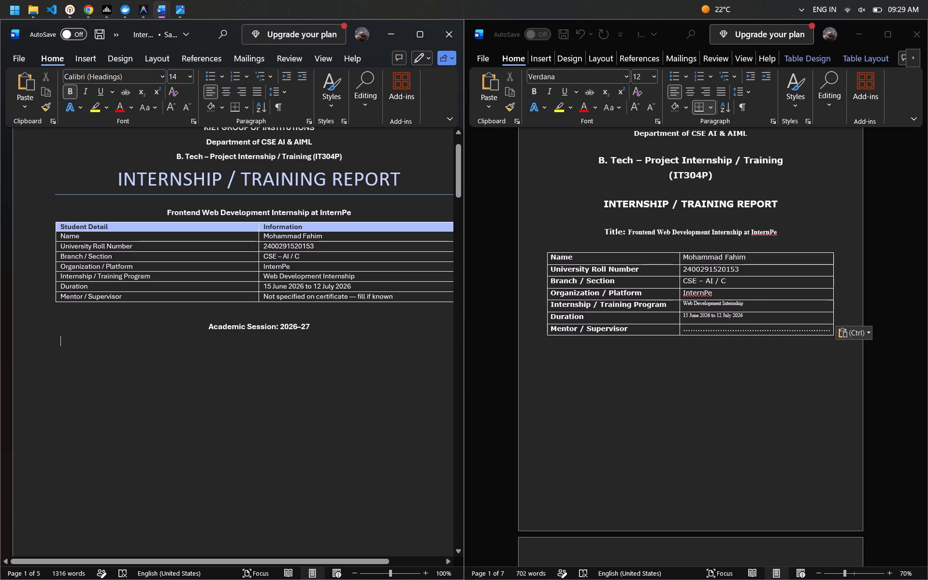
Compare the completed report's cover, student details, organization, objectives and work description sections with the matching template pages.
scroll(411, 352, down, 7)
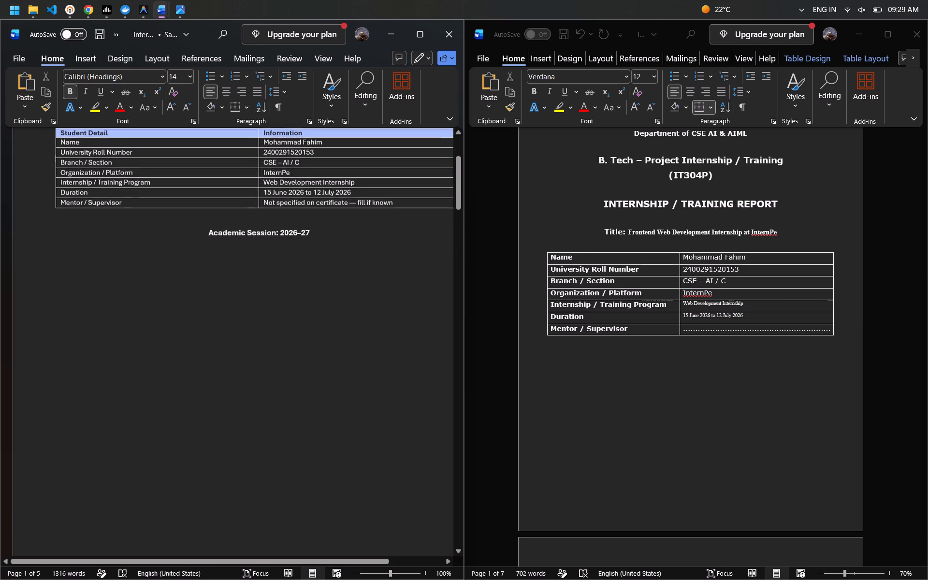
scroll(412, 353, down, 14)
scroll(430, 345, down, 7)
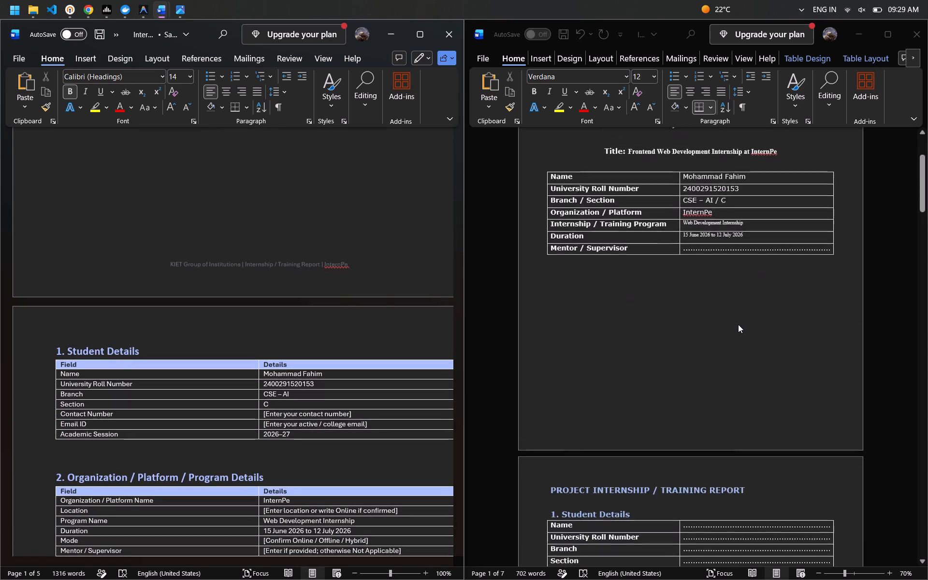
scroll(738, 324, down, 12)
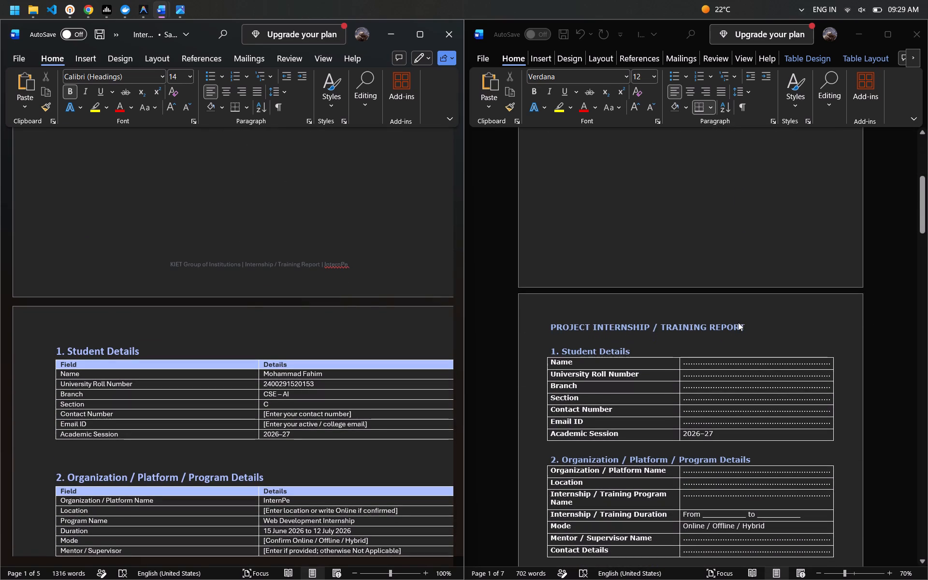
scroll(738, 322, down, 4)
click(353, 367)
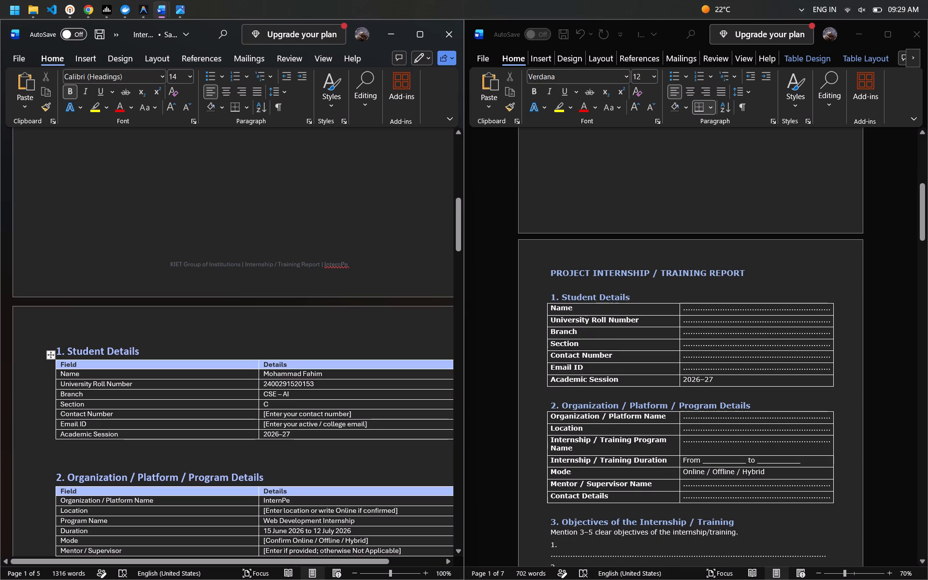
click(366, 365)
scroll(613, 400, down, 5)
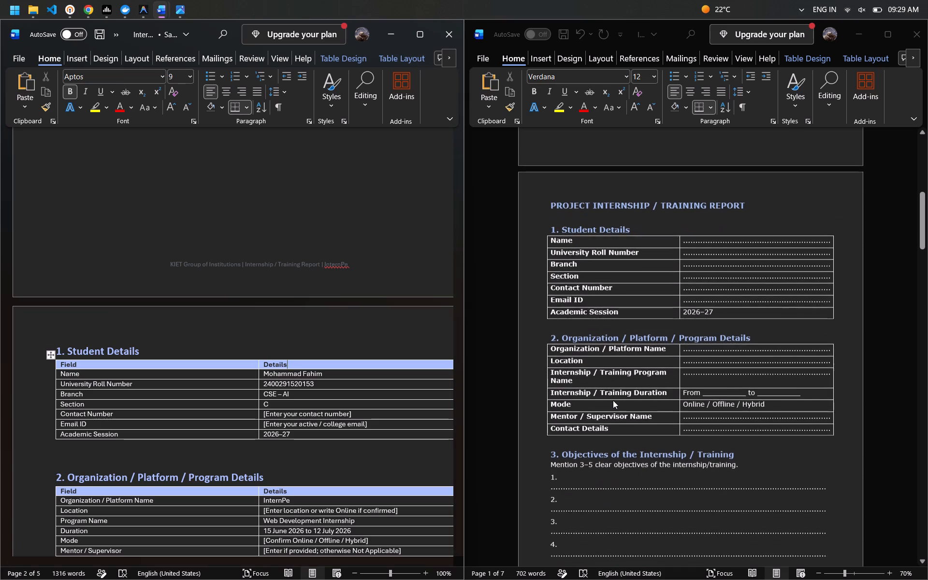
scroll(613, 400, down, 3)
scroll(286, 400, down, 11)
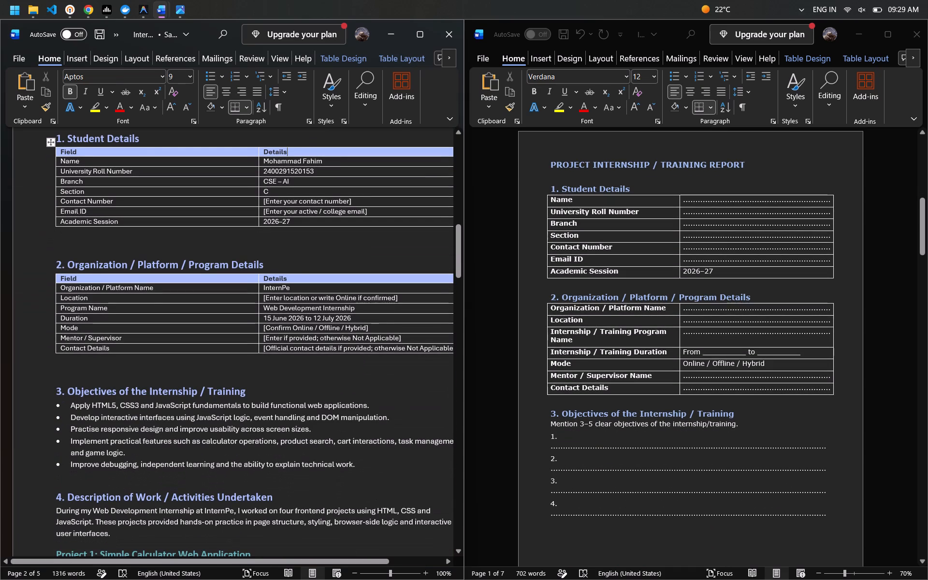
scroll(285, 400, down, 9)
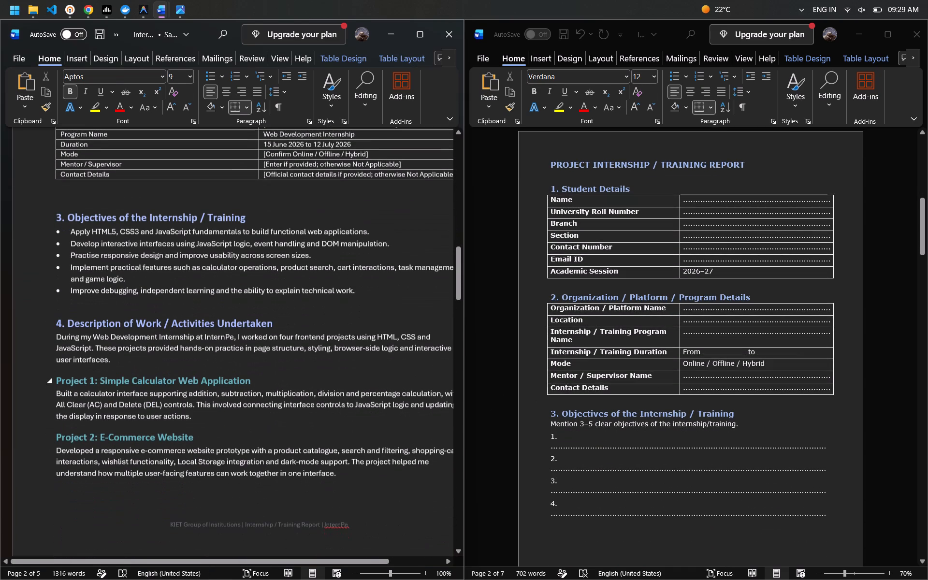
scroll(278, 379, down, 7)
scroll(278, 379, up, 1)
scroll(278, 379, down, 1)
scroll(278, 379, up, 15)
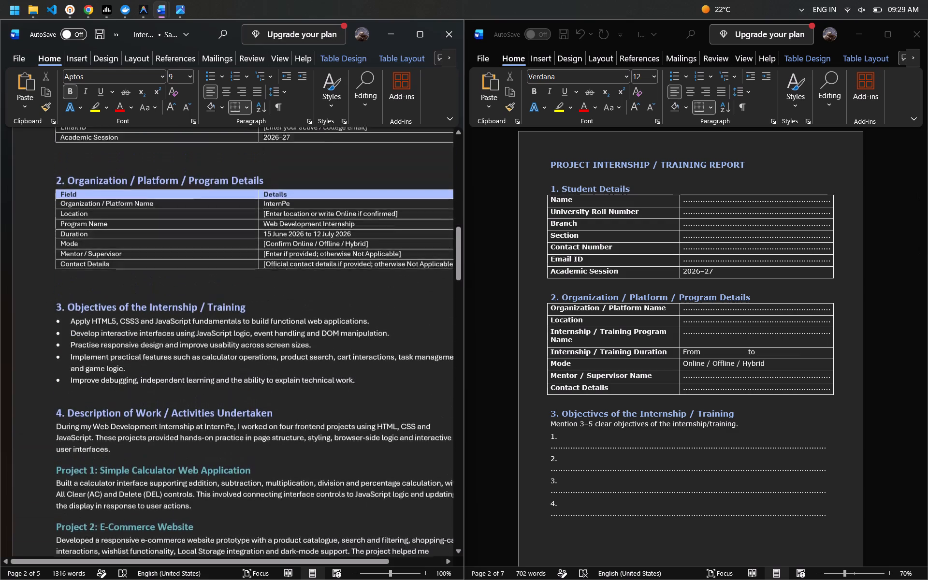
scroll(278, 366, up, 20)
scroll(278, 366, up, 9)
scroll(278, 363, down, 1)
scroll(278, 357, up, 13)
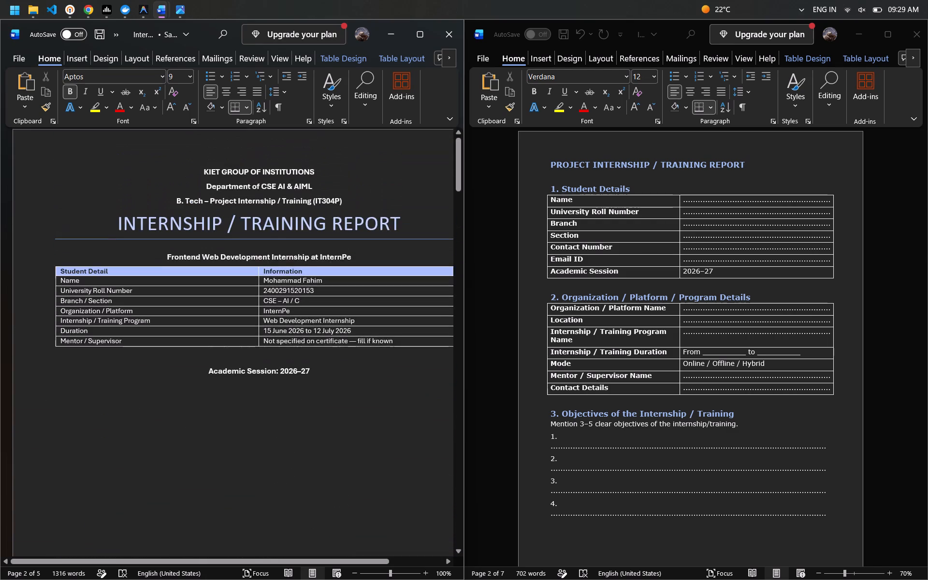
scroll(708, 472, up, 10)
scroll(708, 472, down, 1)
scroll(708, 472, up, 7)
scroll(464, 453, up, 3)
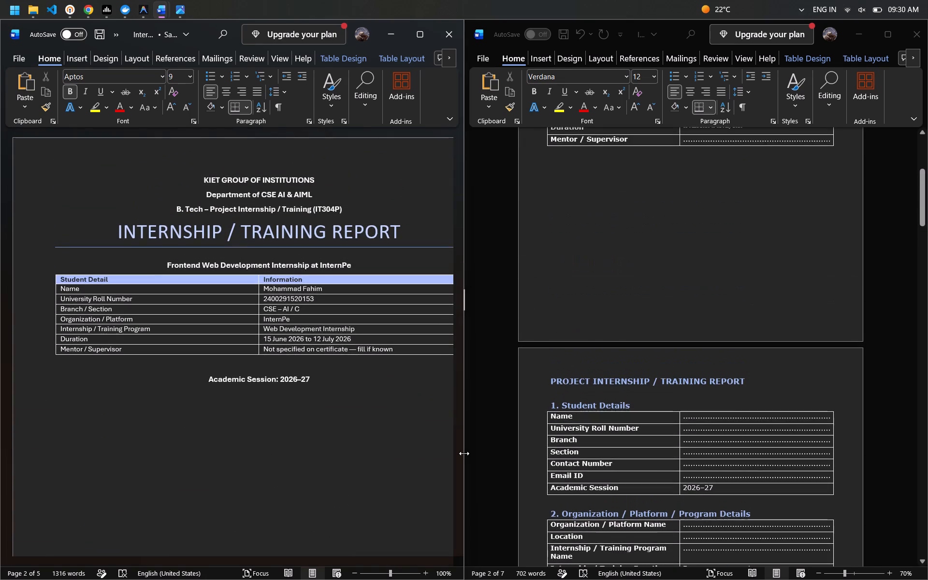
scroll(464, 453, up, 13)
scroll(743, 428, down, 1)
scroll(743, 428, up, 13)
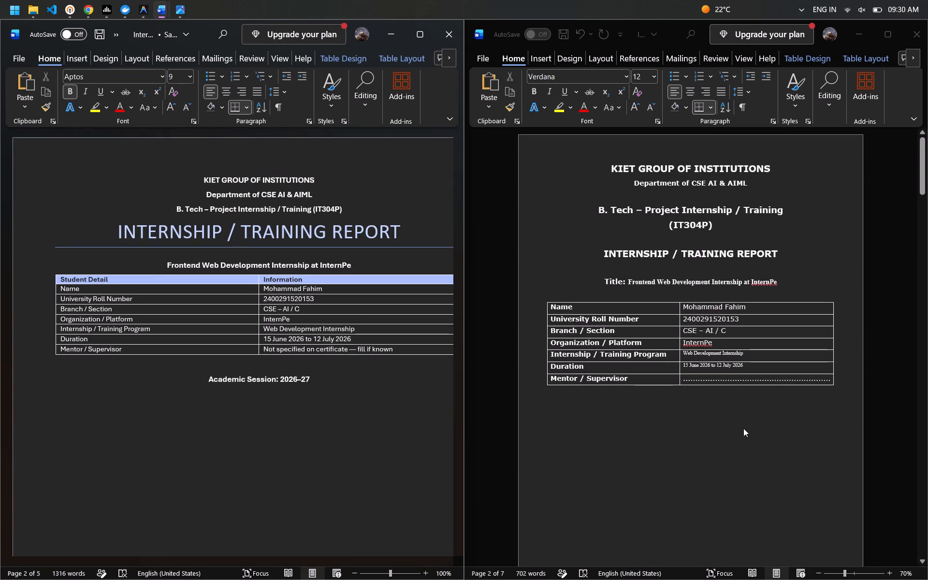
Replace the completed report's cover headings, from "KIET GROUP OF INSTITUTIONS" through the title line, with the template's formatted heading block.
drag(786, 282, 719, 278)
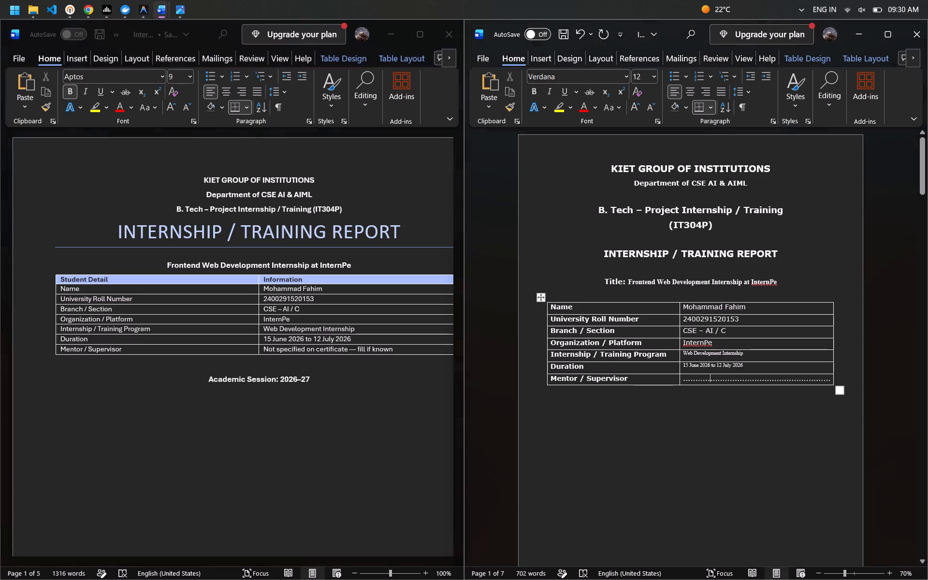
drag(719, 278, 638, 255)
drag(599, 162, 801, 277)
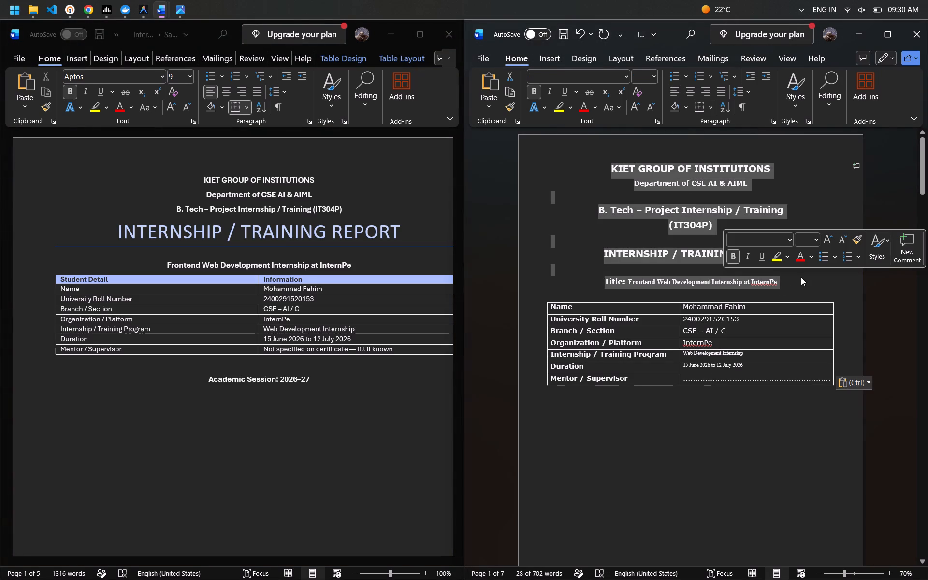
key(ctrl+c)
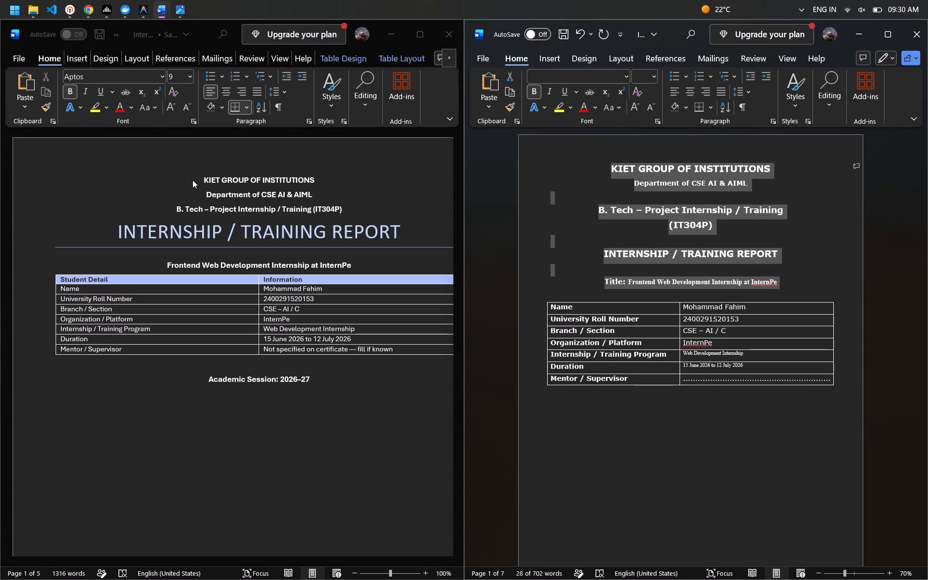
click(203, 171)
drag(204, 177, 328, 234)
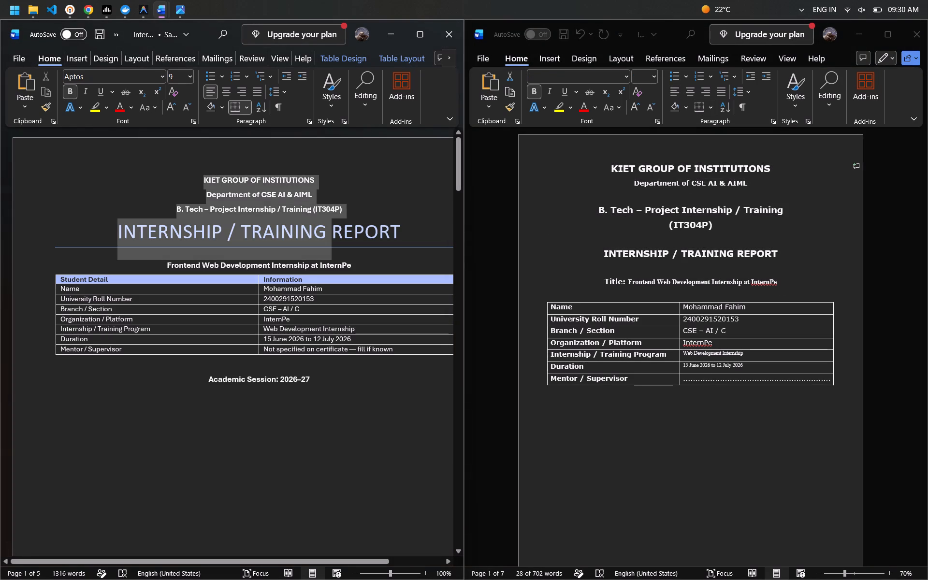
drag(328, 234, 372, 262)
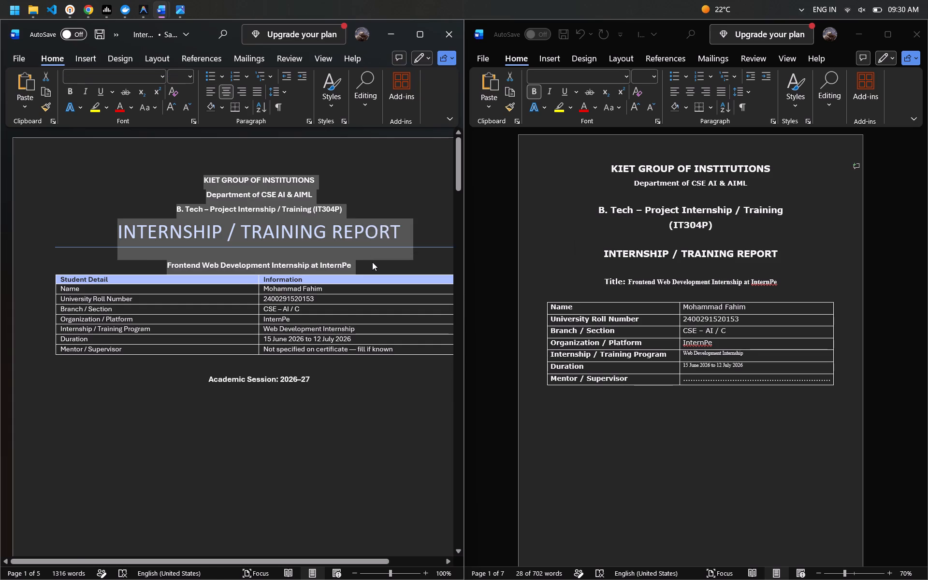
key(ctrl+v)
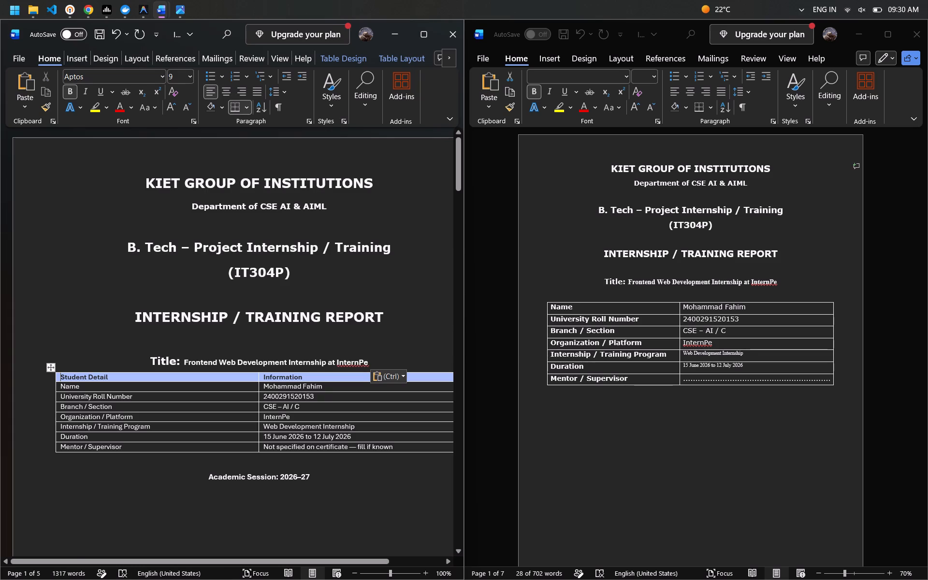
click(277, 348)
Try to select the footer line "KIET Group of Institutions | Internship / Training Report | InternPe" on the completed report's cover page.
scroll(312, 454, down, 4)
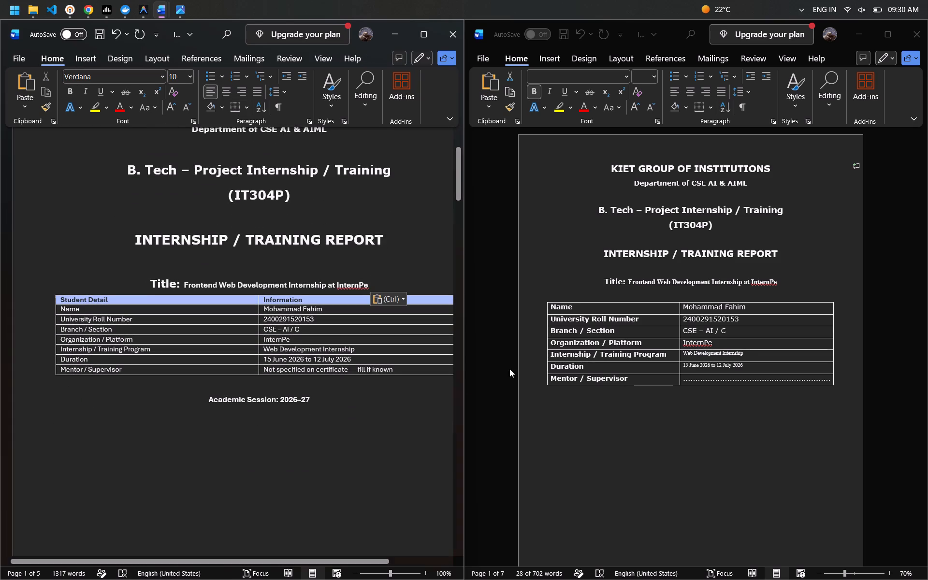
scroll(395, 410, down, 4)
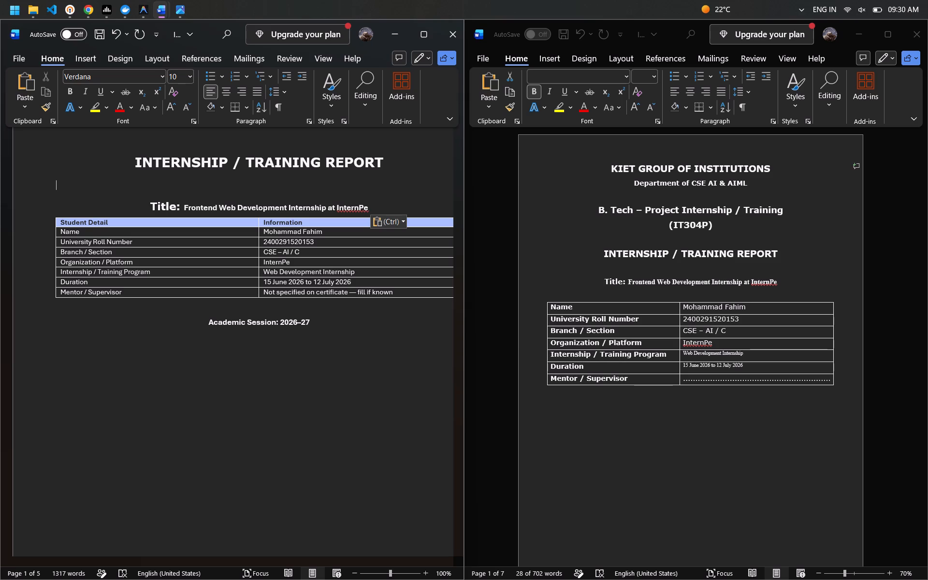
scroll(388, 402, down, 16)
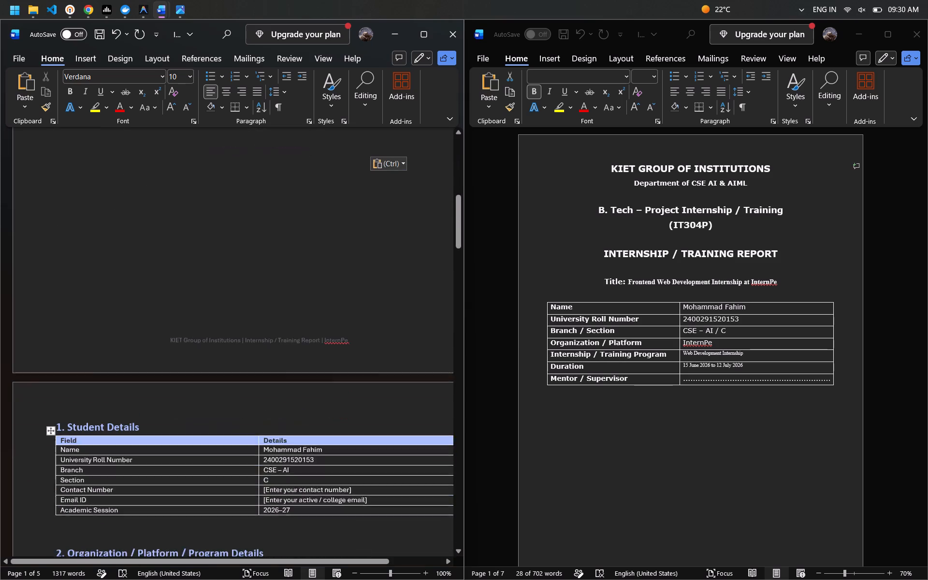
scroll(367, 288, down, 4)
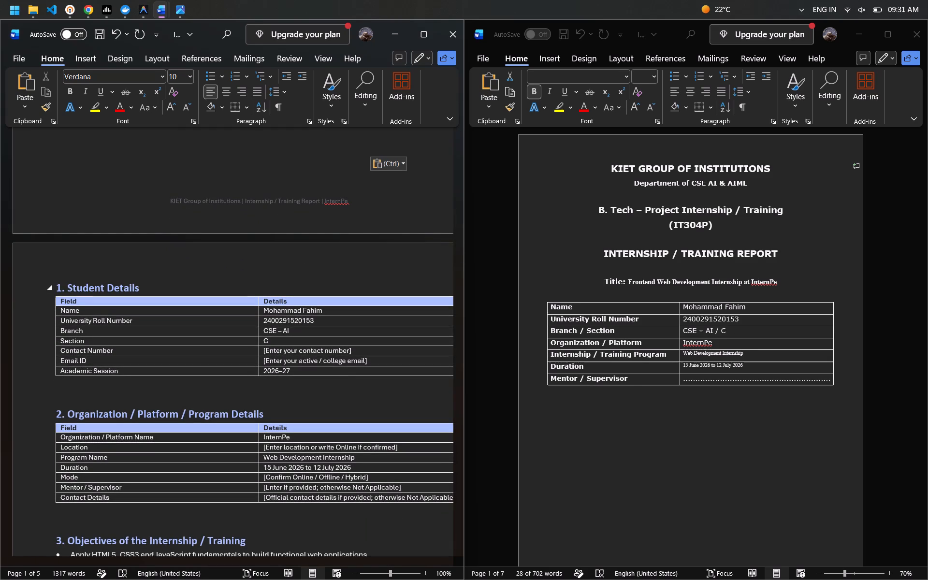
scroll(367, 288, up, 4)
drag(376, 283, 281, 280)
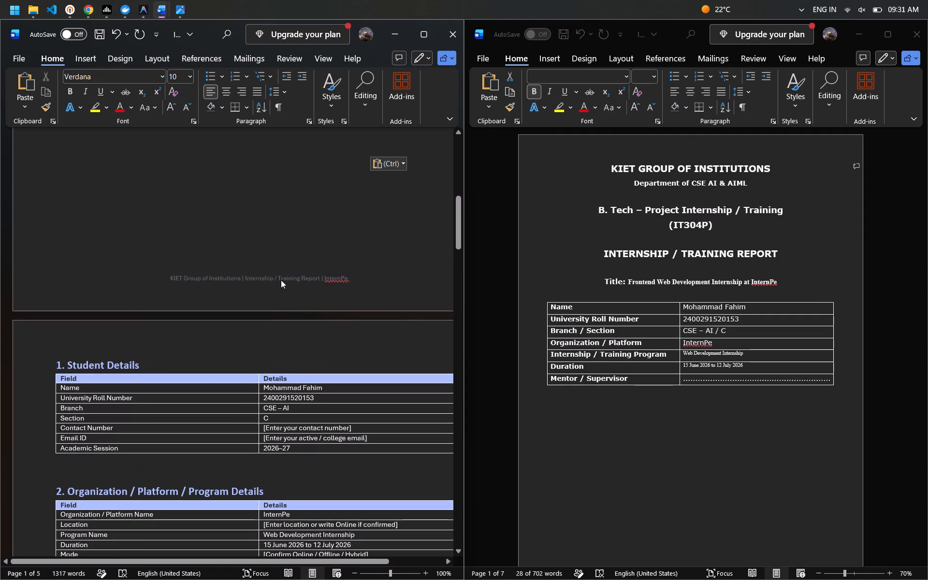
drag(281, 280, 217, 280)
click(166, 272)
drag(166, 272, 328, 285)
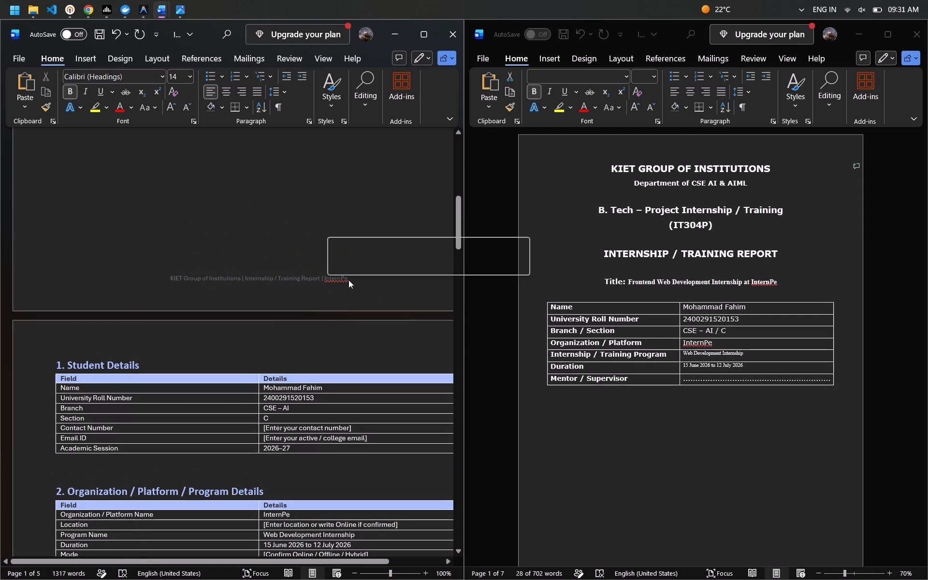
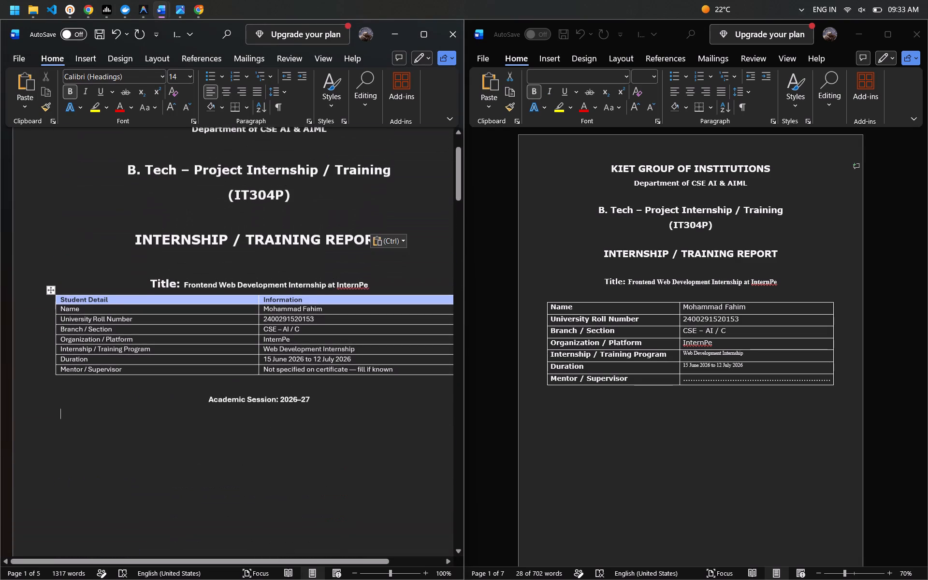
scroll(159, 346, up, 2)
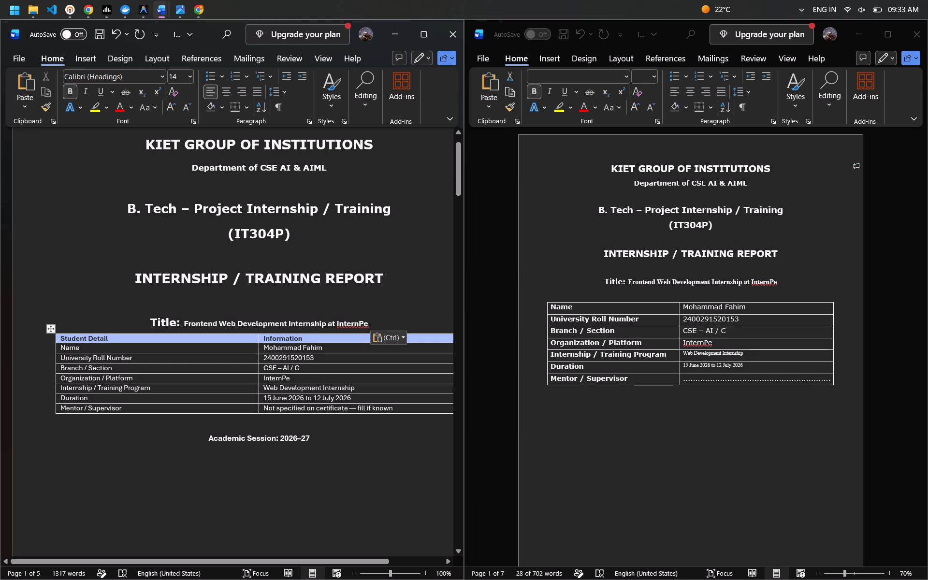
drag(240, 557, 243, 558)
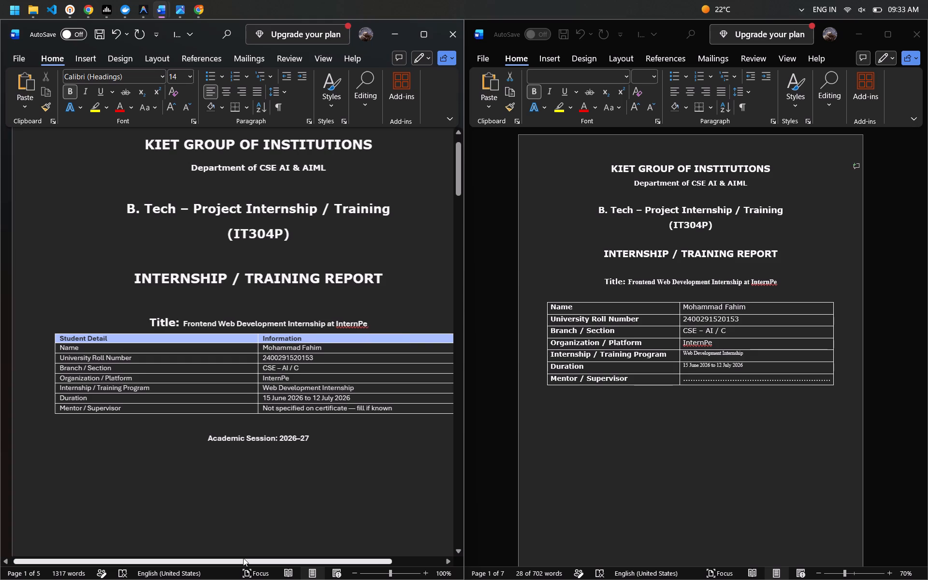
drag(243, 558, 261, 559)
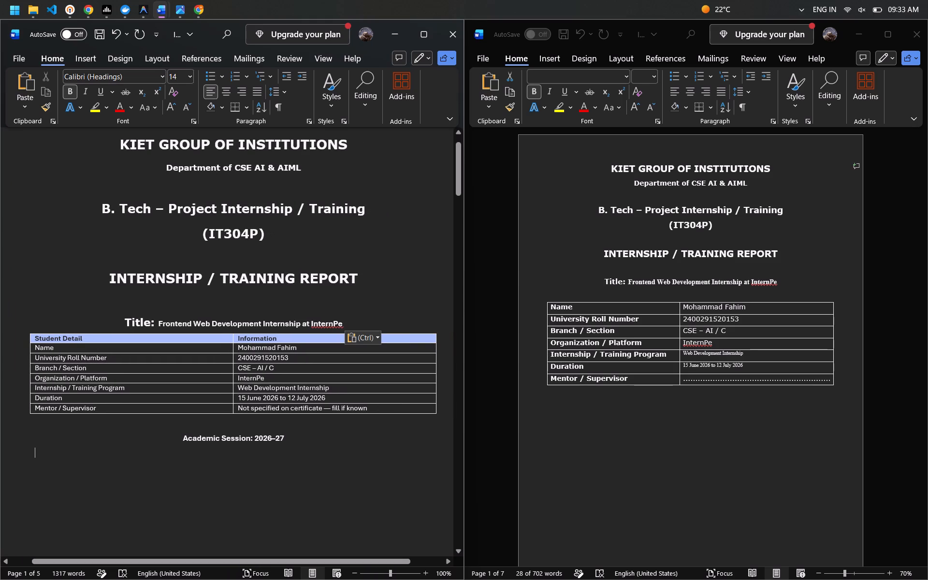
click(279, 530)
scroll(383, 524, down, 1)
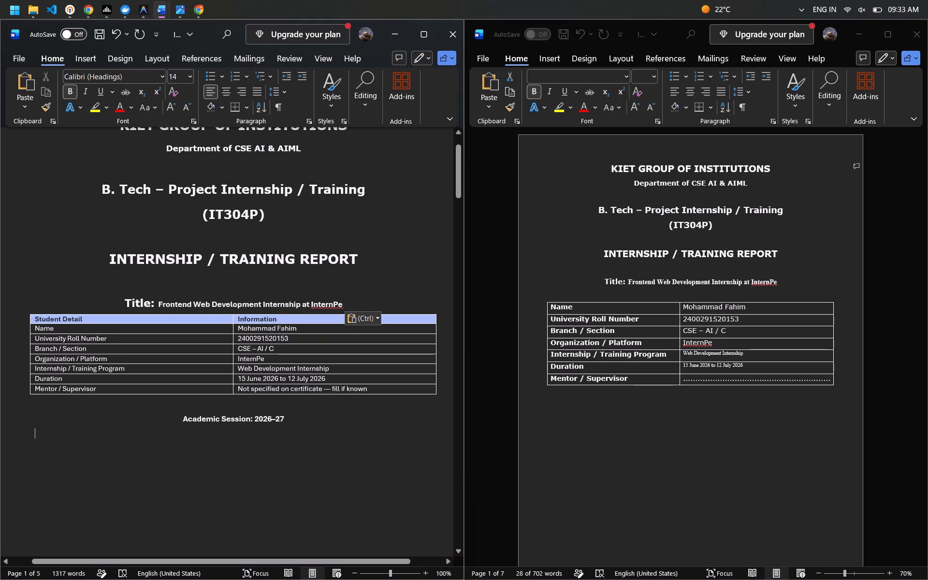
scroll(383, 524, down, 7)
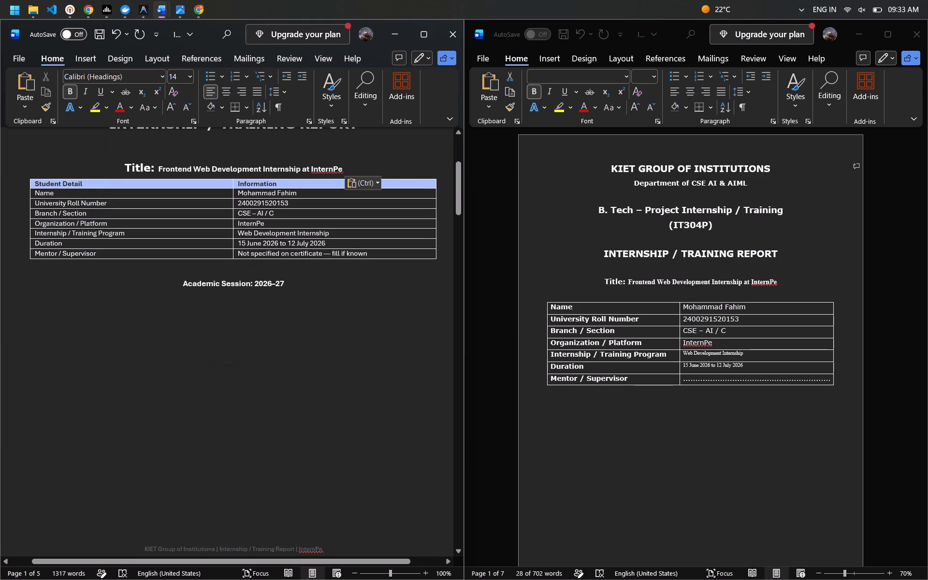
drag(302, 283, 194, 283)
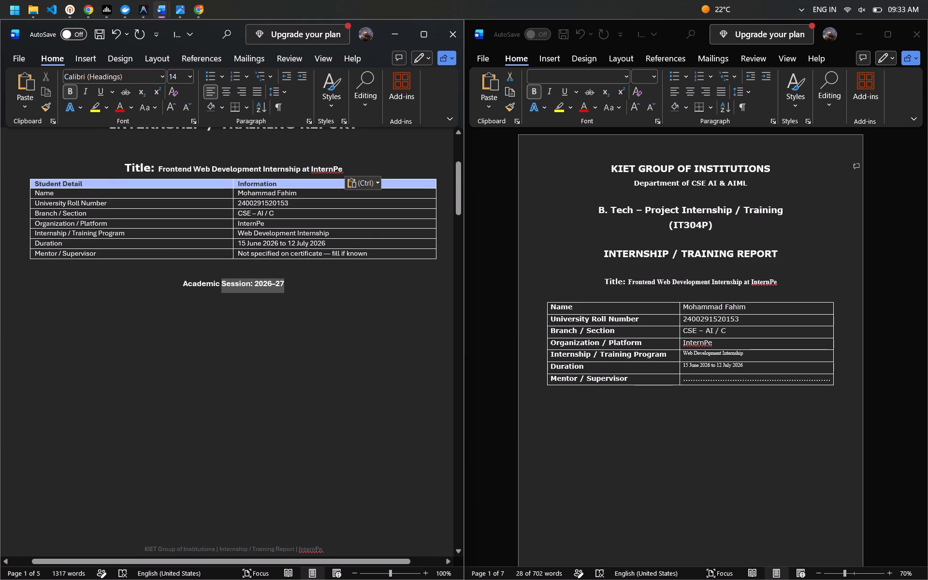
drag(194, 283, 170, 286)
key(BackSpace)
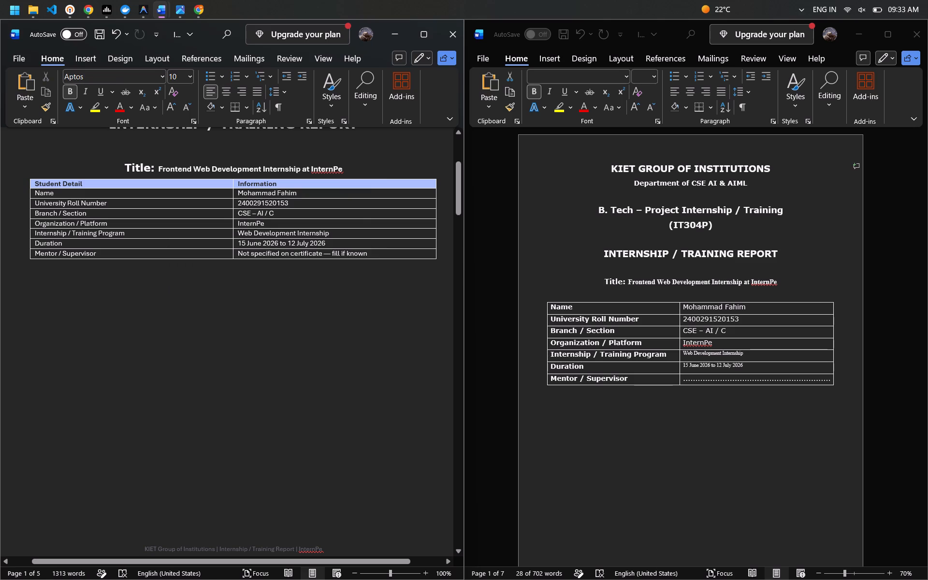
Delete the footer text "KIET Group of Institutions | Internship / Training Report | InternPe" from the completed report and leave footer editing.
scroll(179, 204, down, 7)
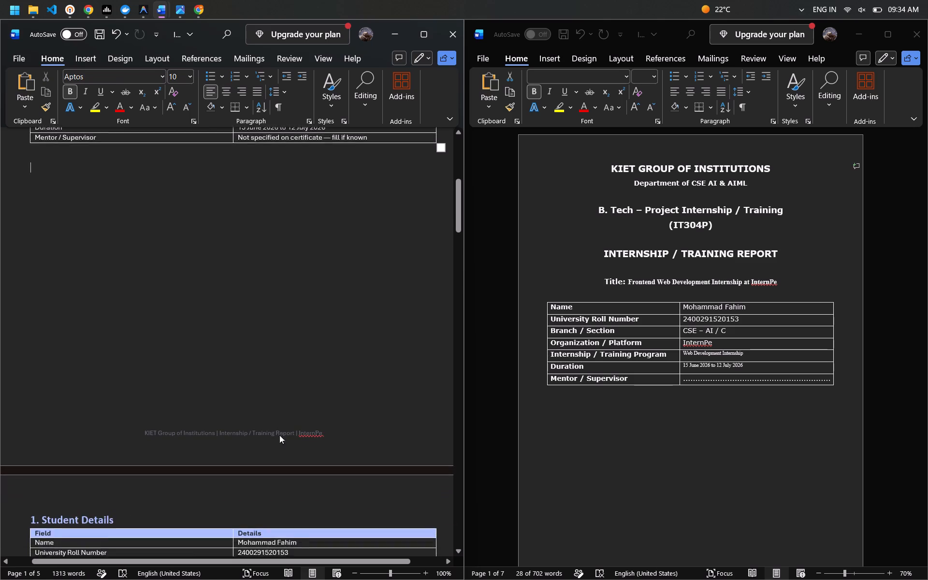
click(339, 418)
scroll(737, 389, down, 7)
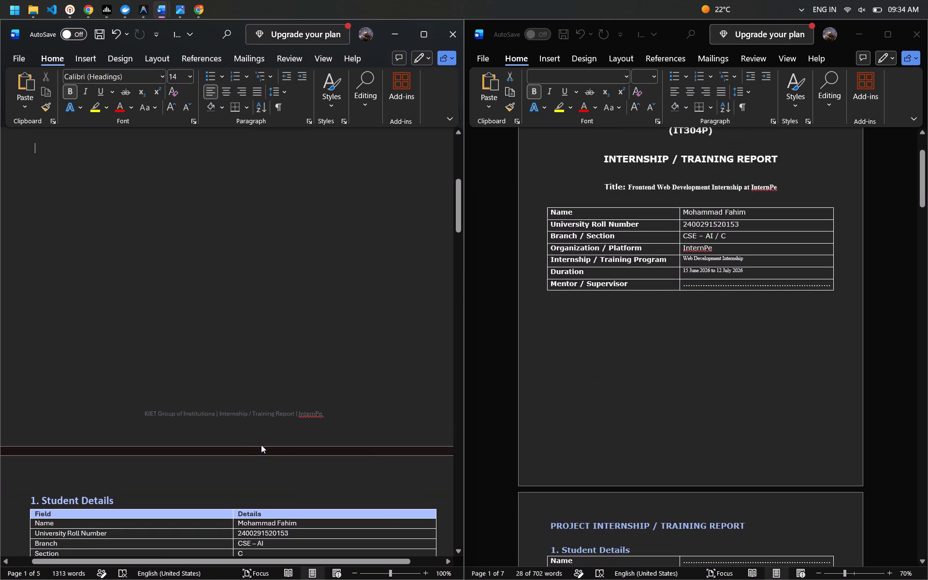
click(332, 416)
drag(334, 412, 271, 408)
double_click(319, 412)
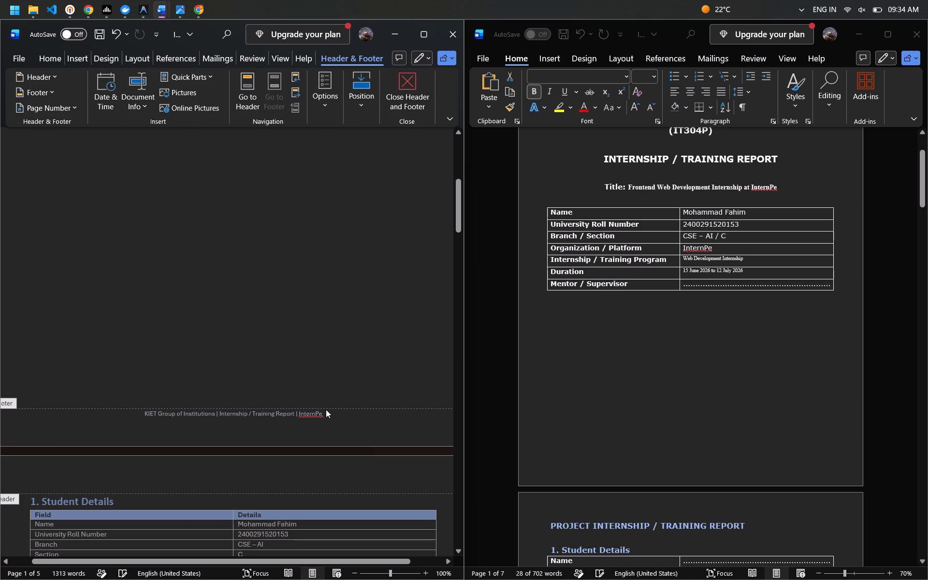
click(326, 409)
drag(333, 413, 138, 412)
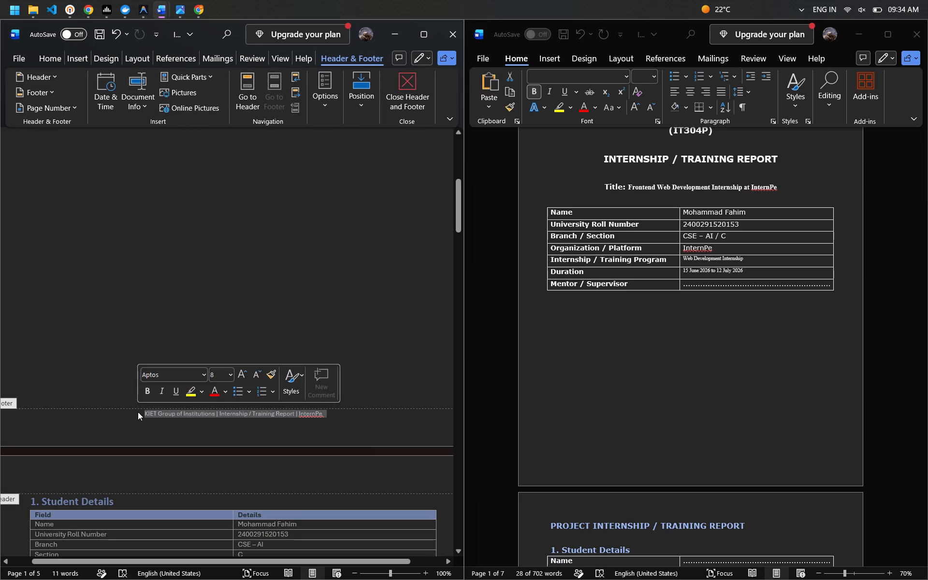
key(BackSpace)
key(BackSpace)
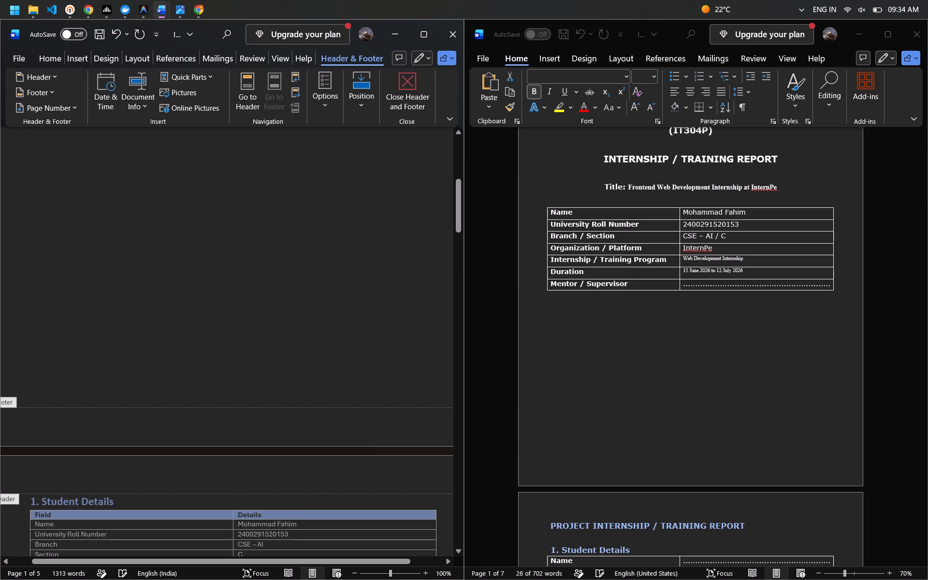
click(192, 366)
double_click(192, 366)
Copy the heading "PROJECT INTERNSHIP / TRAINING REPORT" above Student Details in the template document.
scroll(180, 415, down, 2)
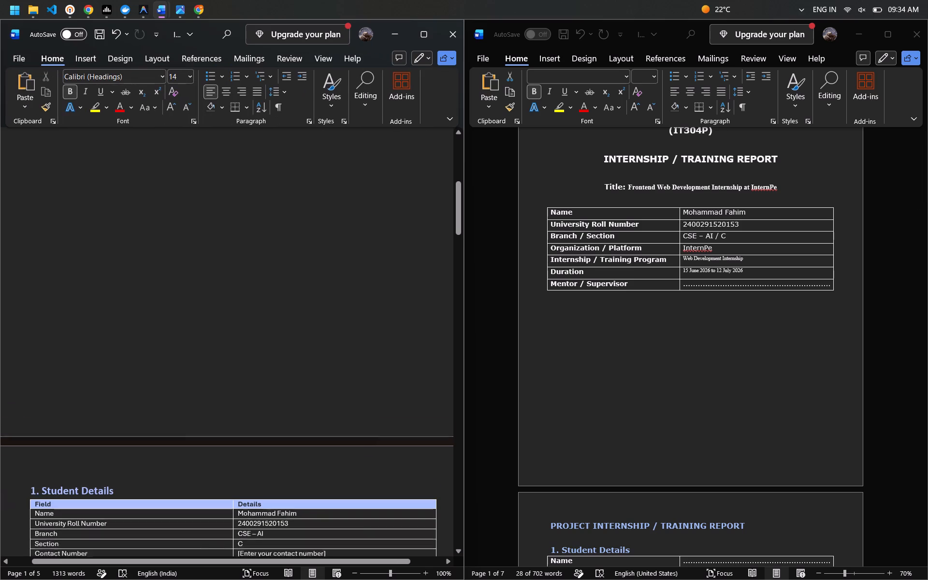
scroll(178, 417, down, 3)
click(59, 388)
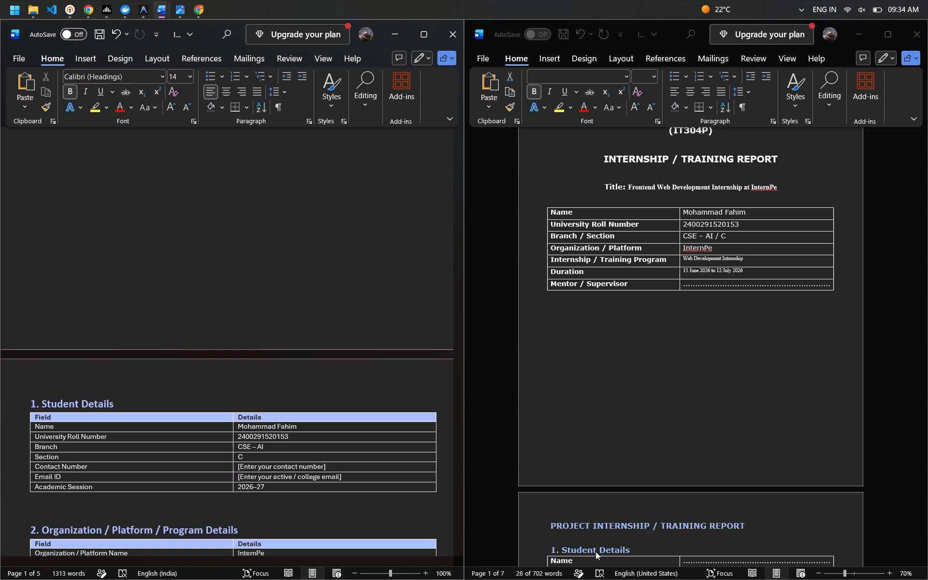
scroll(595, 551, down, 2)
click(551, 496)
drag(551, 496, 588, 500)
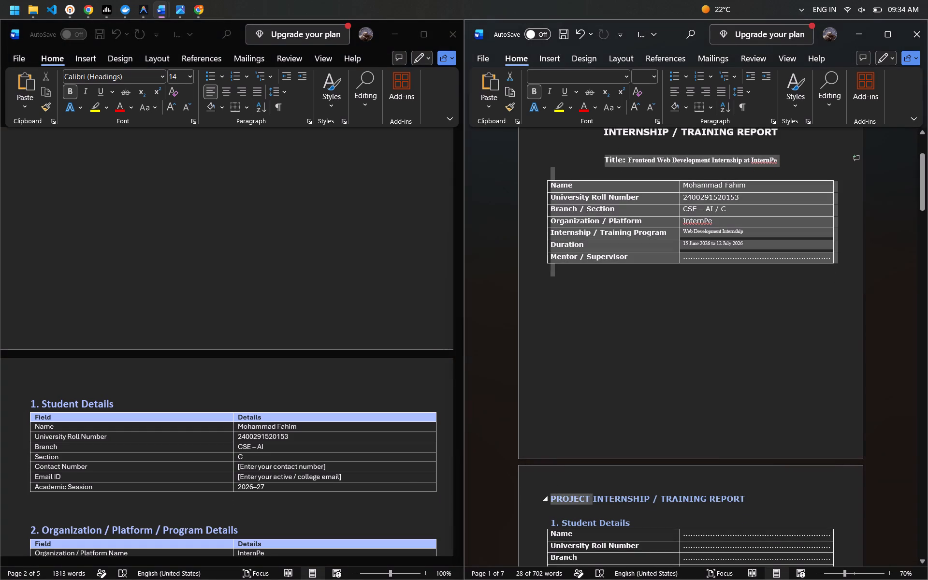
drag(588, 500, 748, 495)
click(748, 495)
drag(748, 498, 698, 500)
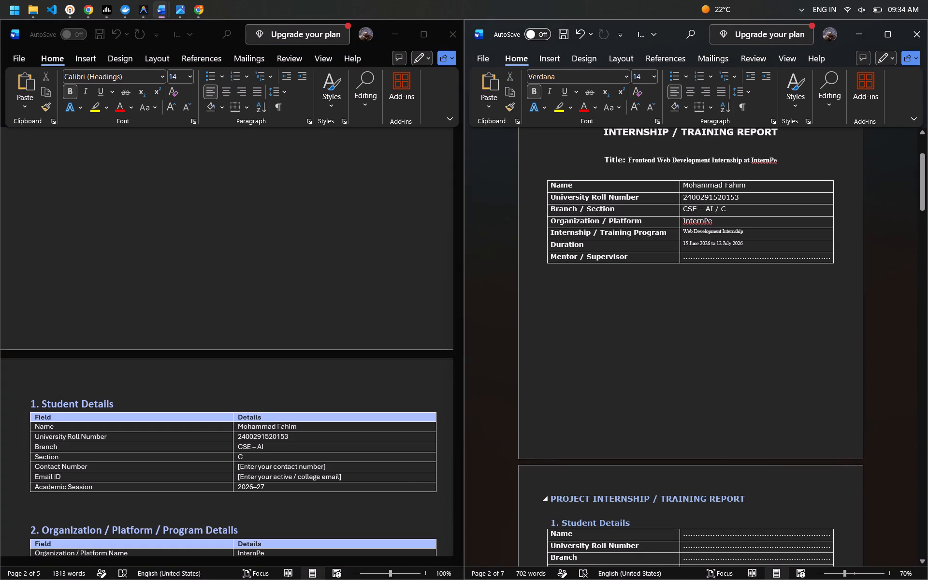
drag(698, 500, 550, 500)
key(ctrl+c)
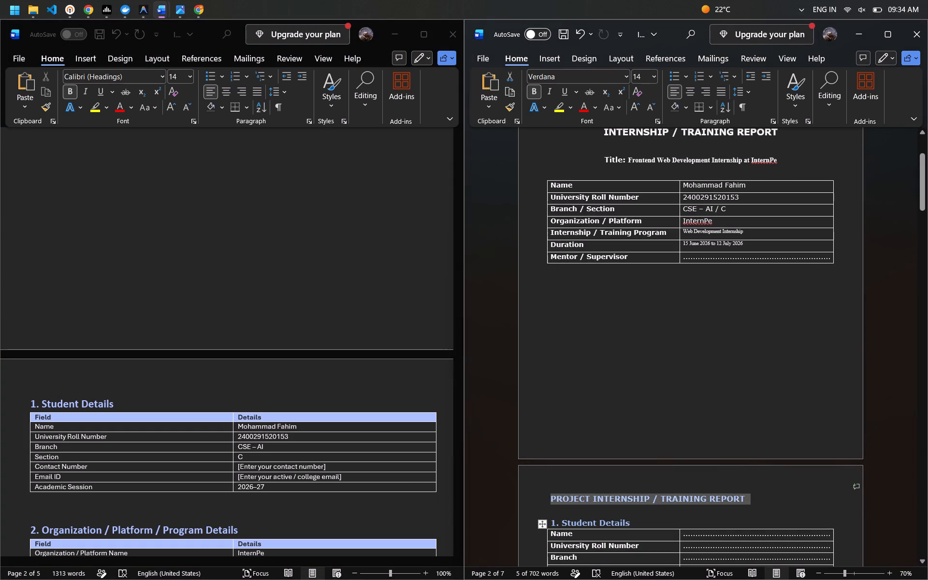
Paste the copied heading on its own line above "1. Student Details" in the completed report, leaving no extra blank line.
click(39, 389)
click(47, 394)
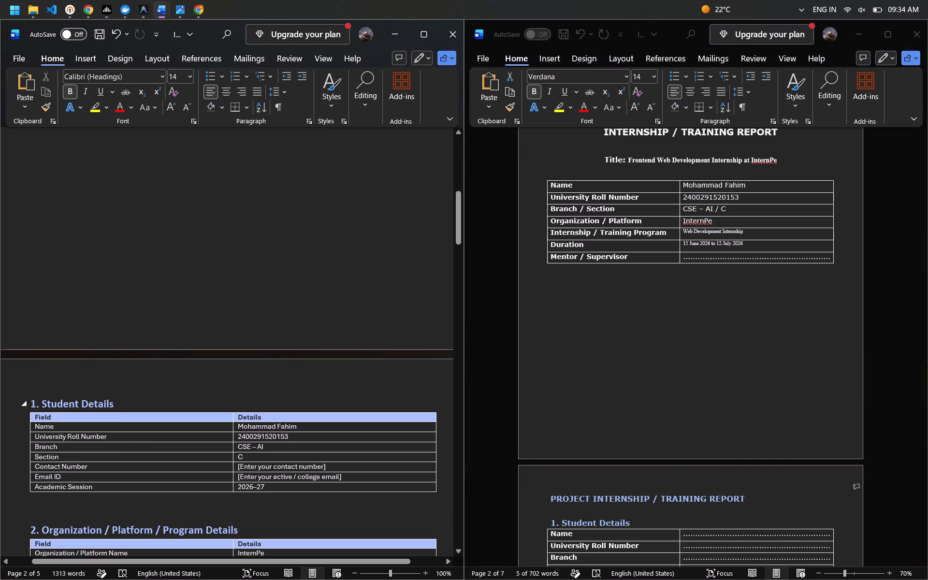
click(30, 401)
key(Return)
key(Up)
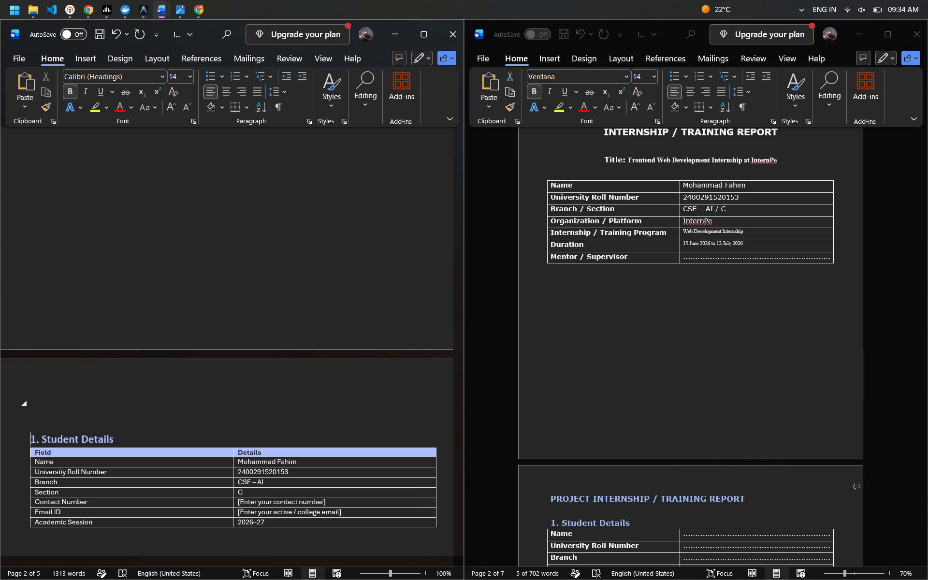
key(ctrl+v)
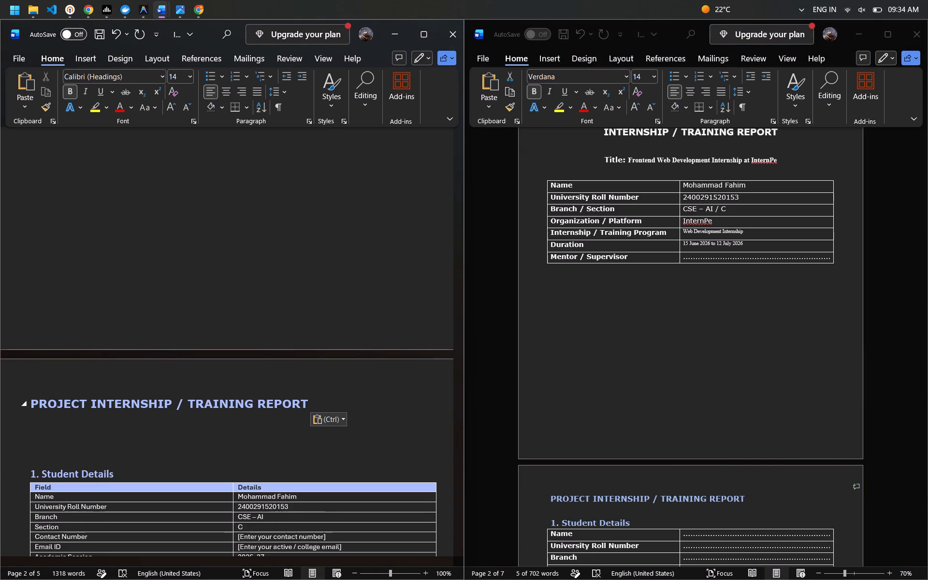
key(BackSpace)
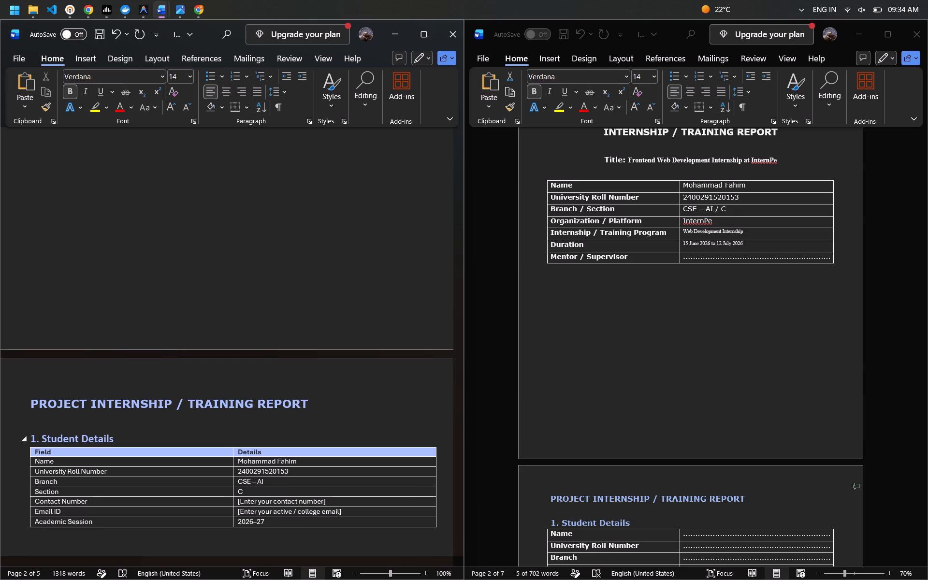
Delete the placeholder text in the Email ID row of the completed report's Student Details table.
scroll(542, 469, down, 5)
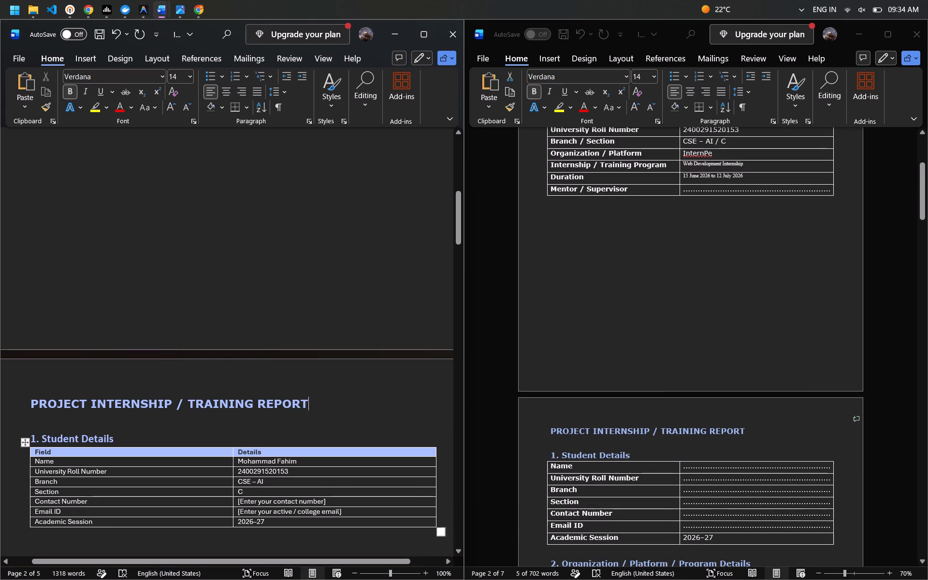
scroll(323, 458, down, 5)
scroll(491, 419, down, 3)
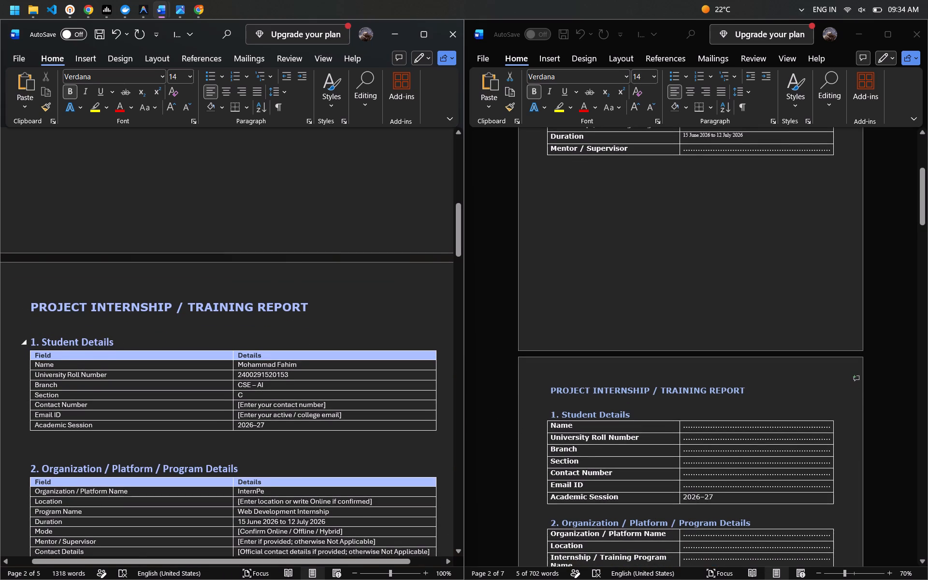
scroll(651, 430, down, 4)
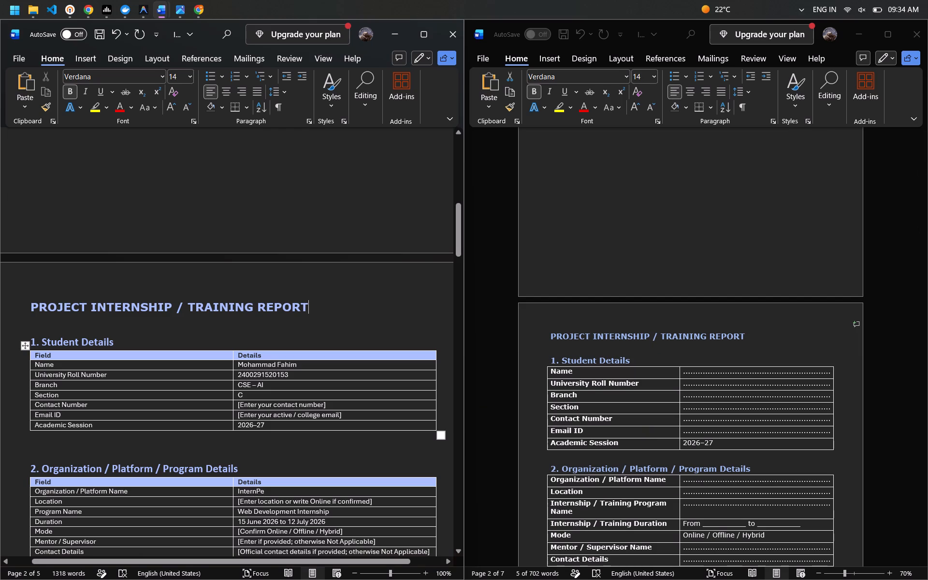
click(346, 413)
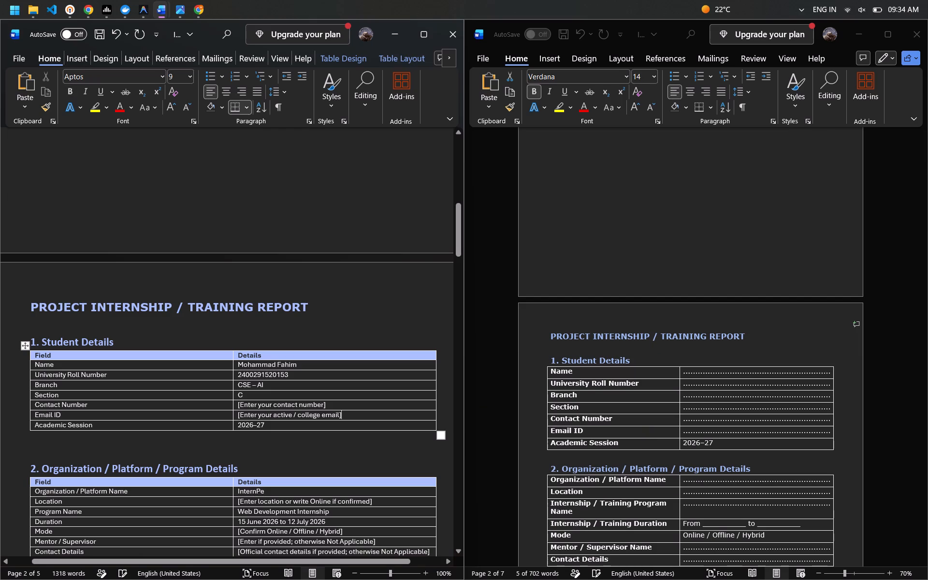
key(BackSpace)
key(BackSpace)
key(BackSpace)
key(BackSpace)
key(BackSpace)
key(BackSpace)
key(BackSpace)
key(BackSpace)
key(BackSpace)
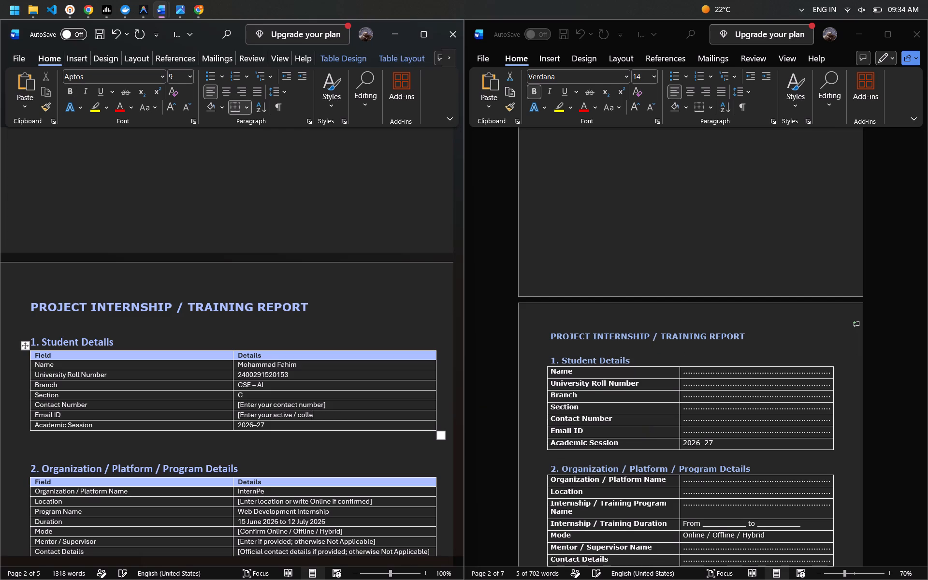
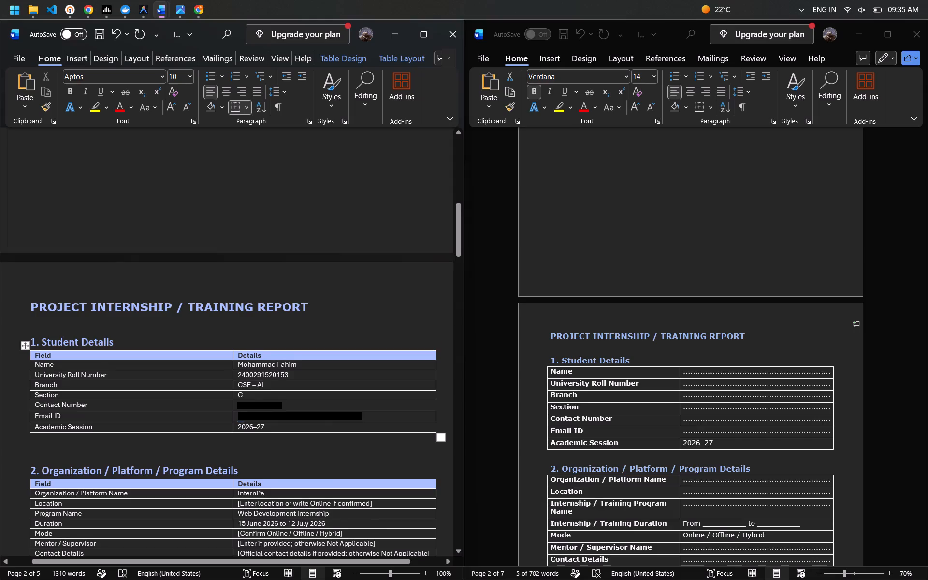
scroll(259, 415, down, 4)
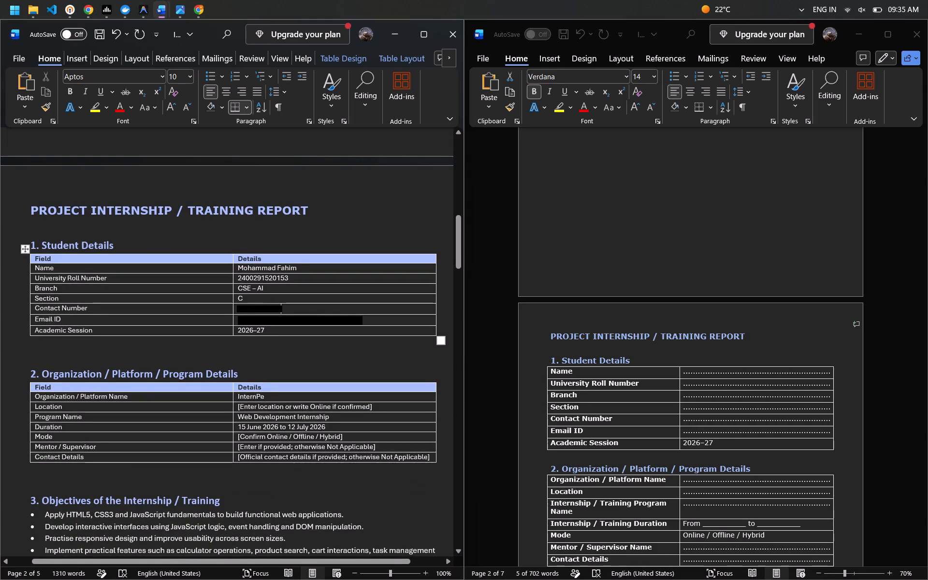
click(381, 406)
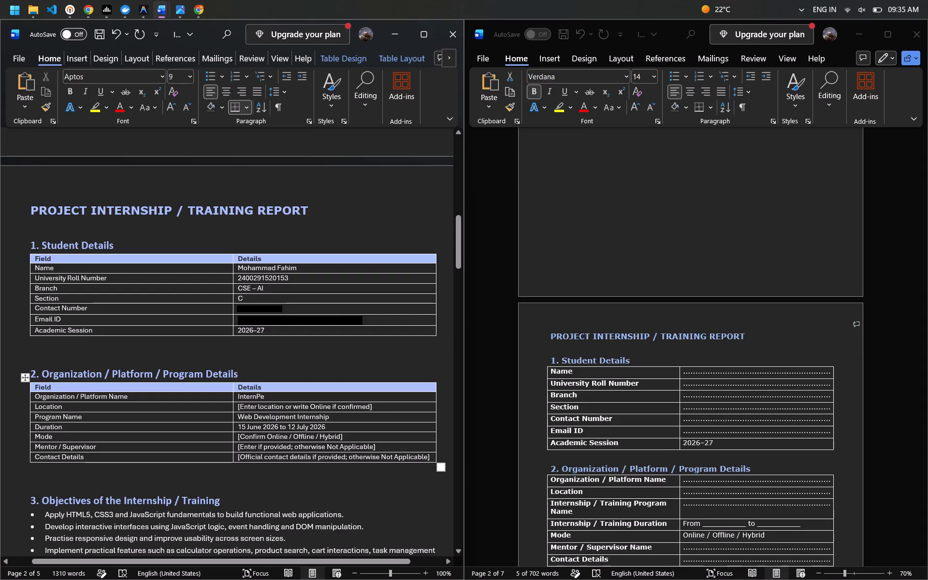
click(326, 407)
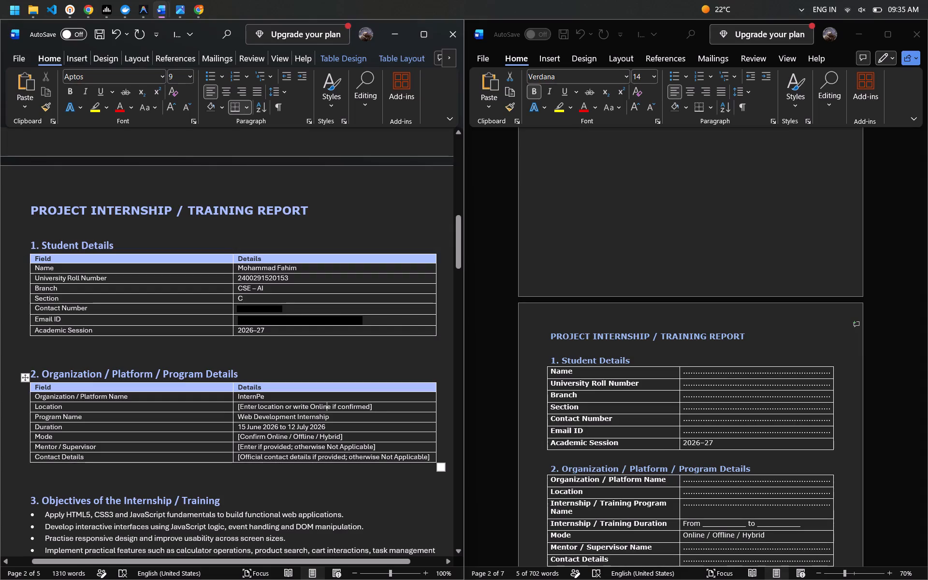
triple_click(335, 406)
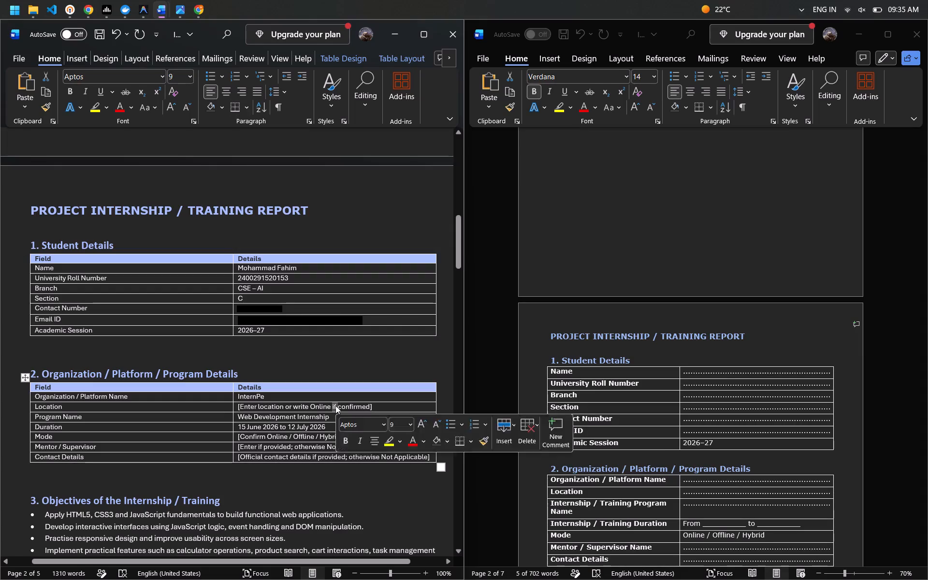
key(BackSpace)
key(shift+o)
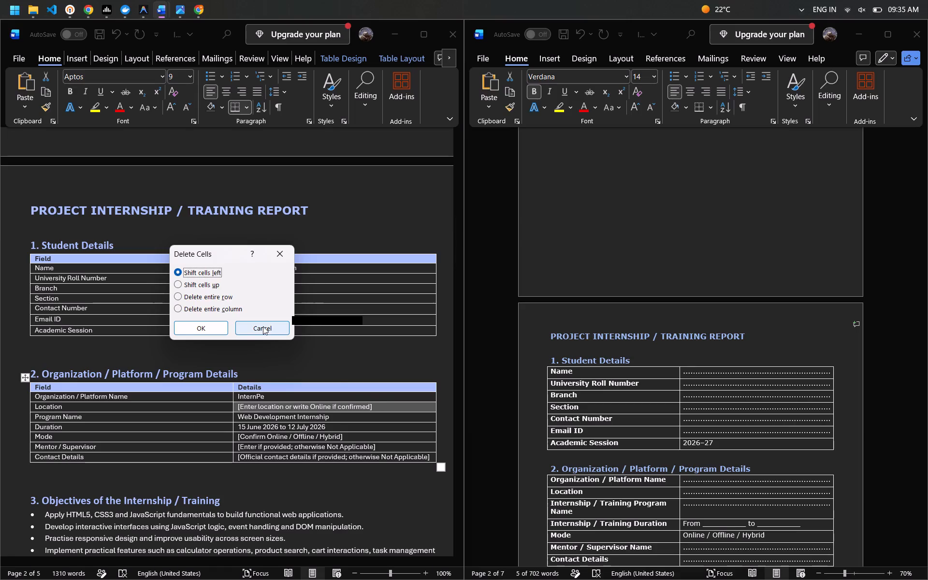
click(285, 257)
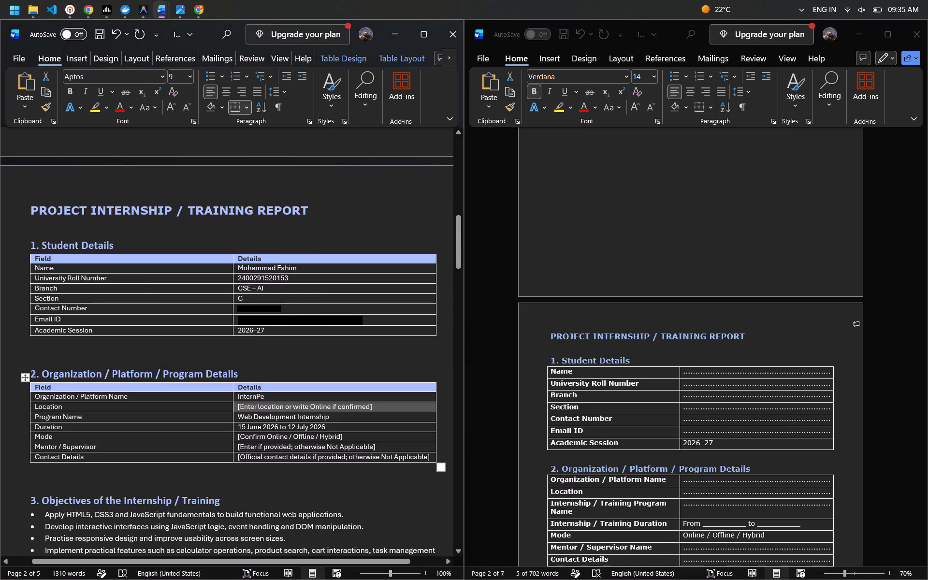
Replace the Location placeholder in the completed report's Organization / Platform / Program Details table with "Online".
click(282, 407)
double_click(287, 407)
double_click(287, 407)
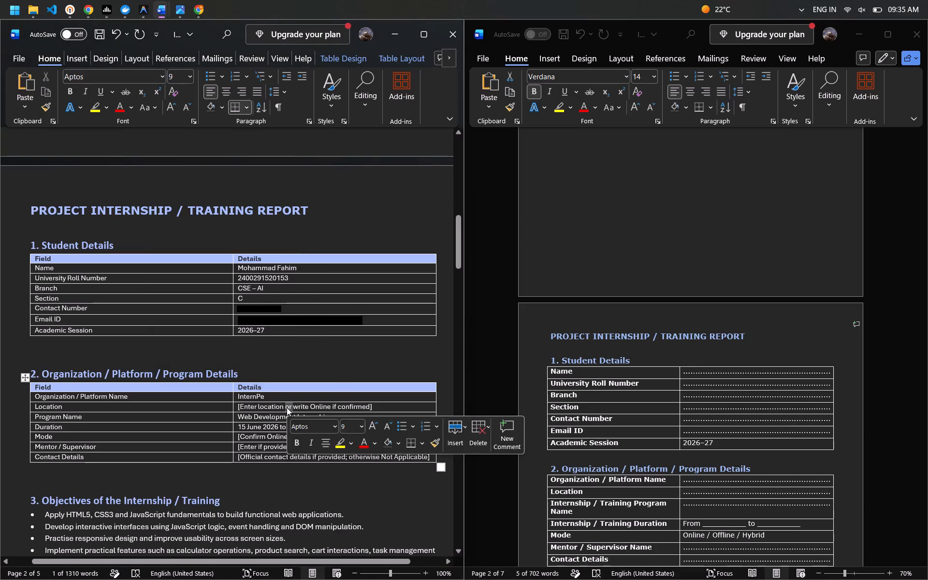
double_click(287, 407)
double_click(297, 406)
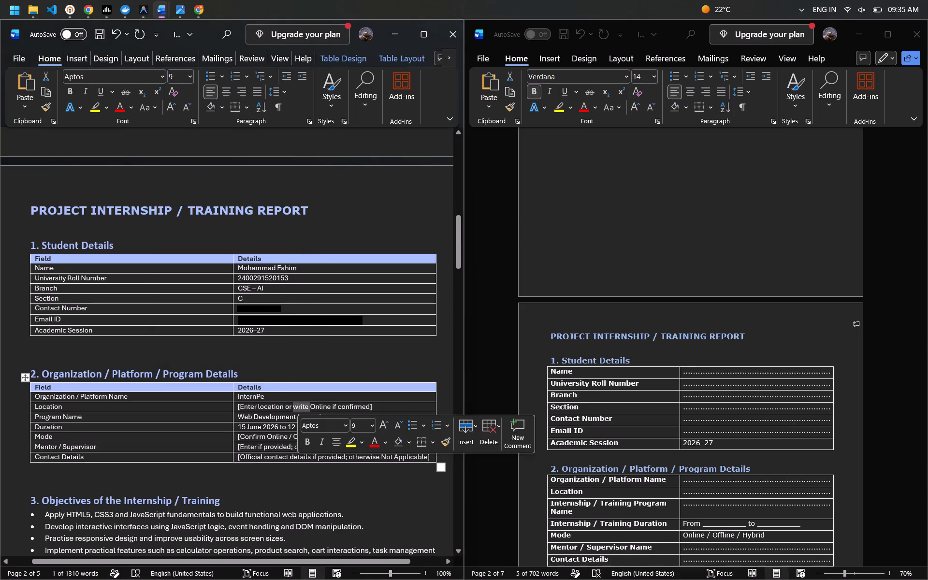
click(377, 411)
drag(381, 409, 260, 406)
key(BackSpace)
key(BackSpace)
key(BackSpace)
key(BackSpace)
key(BackSpace)
key(BackSpace)
key(BackSpace)
key(BackSpace)
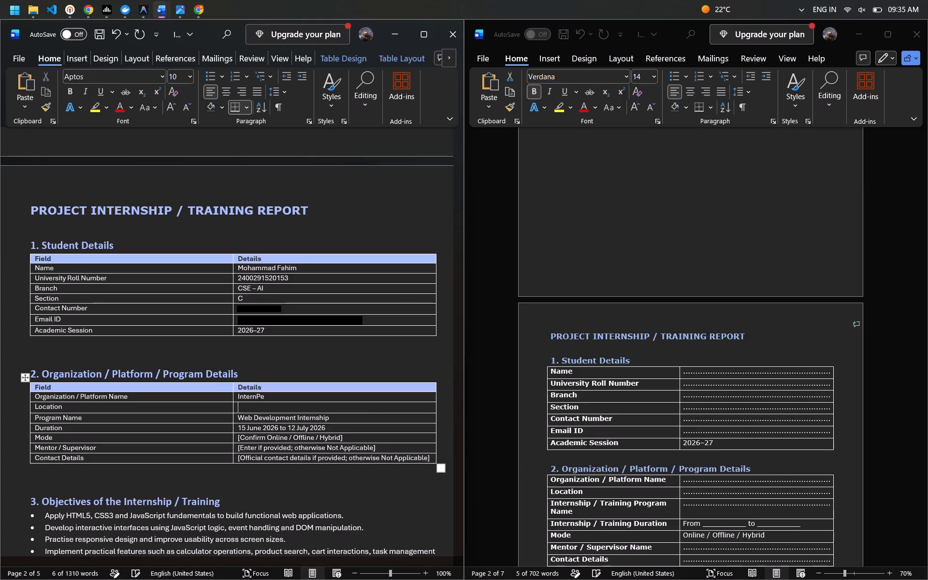
text(Onl)
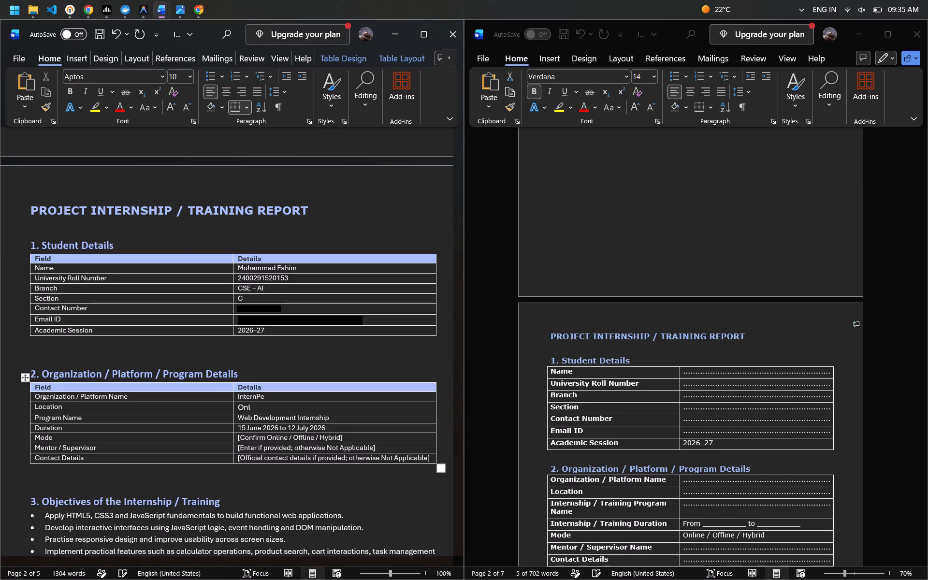
text(ine)
Reduce the Mode placeholder in the Organization / Platform / Program Details table to just "Online".
scroll(260, 406, down, 2)
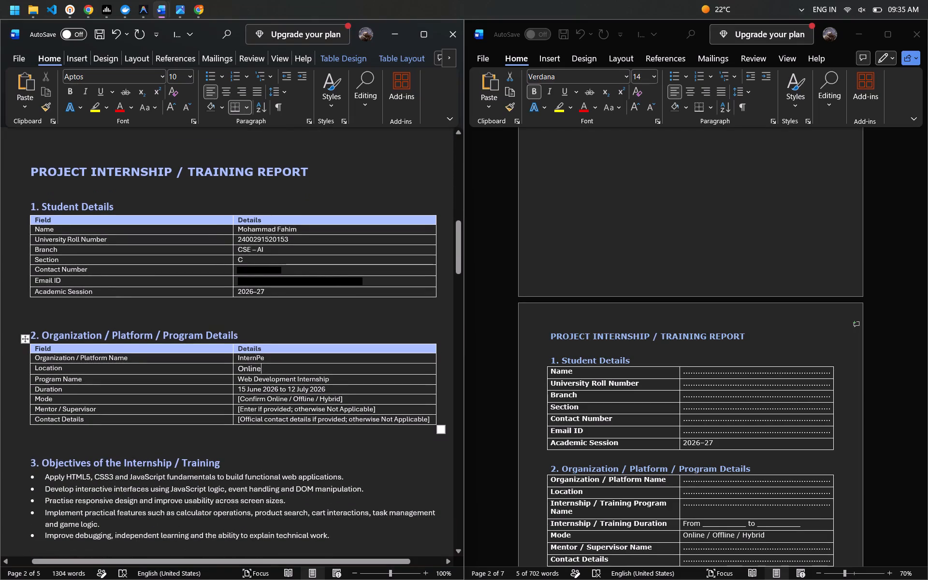
scroll(307, 394, down, 1)
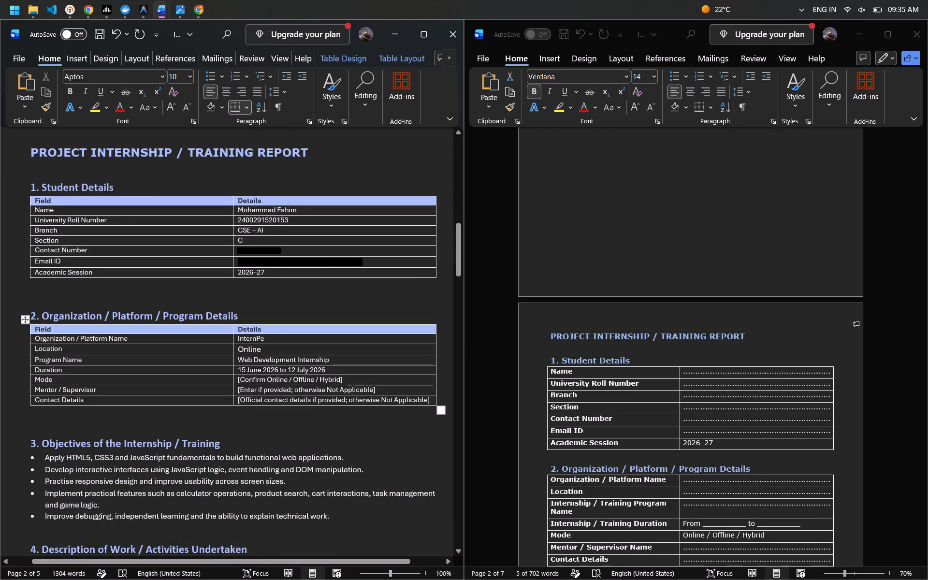
click(346, 377)
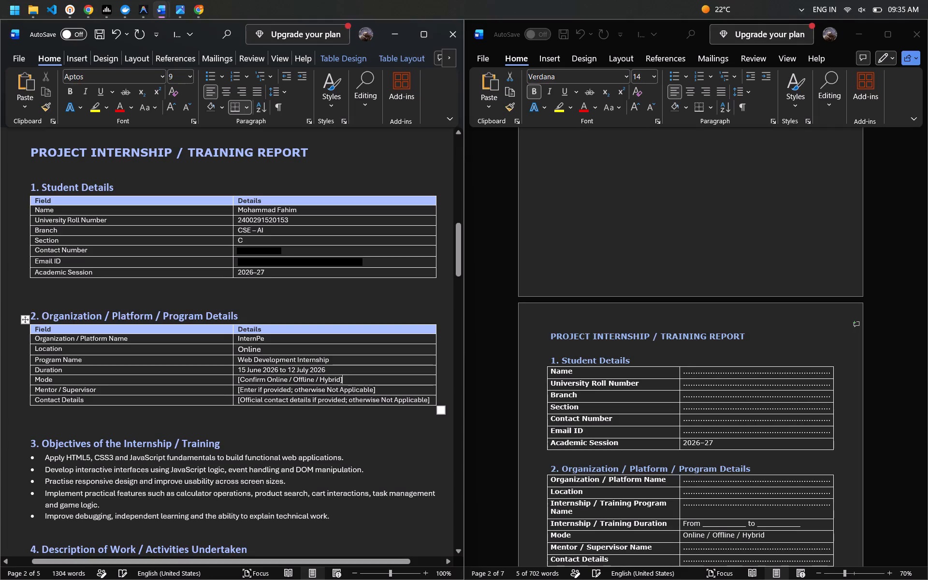
key(BackSpace)
key(BackSpace)
key(BackSpace)
key(BackSpace)
key(BackSpace)
key(BackSpace)
key(BackSpace)
key(BackSpace)
key(BackSpace)
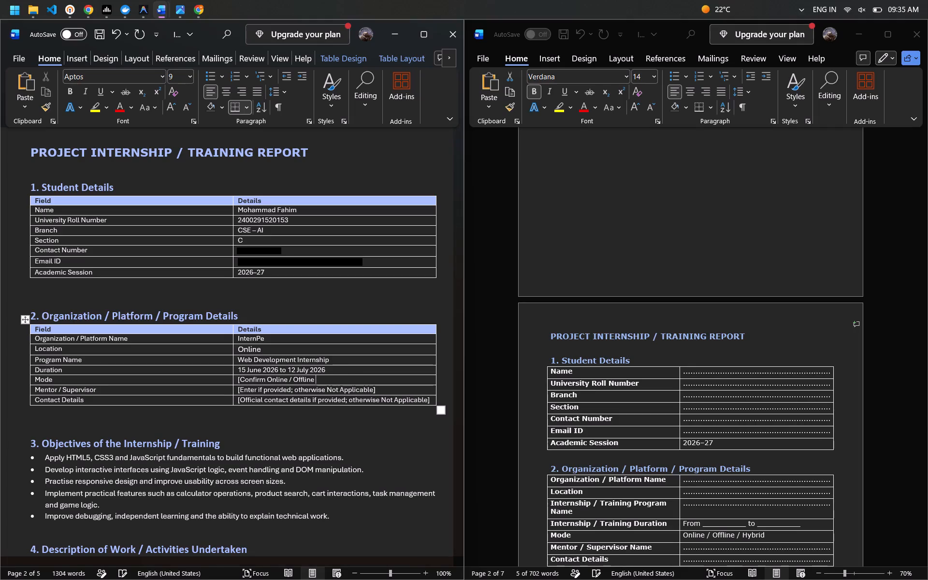
key(BackSpace)
key(BackSpace)
key(BackSpace)
key(BackSpace)
key(BackSpace)
key(BackSpace)
key(BackSpace)
key(BackSpace)
key(BackSpace)
key(BackSpace)
key(Left)
key(Left)
key(Left)
key(Left)
key(Left)
key(Left)
key(Left)
key(BackSpace)
key(BackSpace)
key(BackSpace)
key(BackSpace)
key(BackSpace)
key(BackSpace)
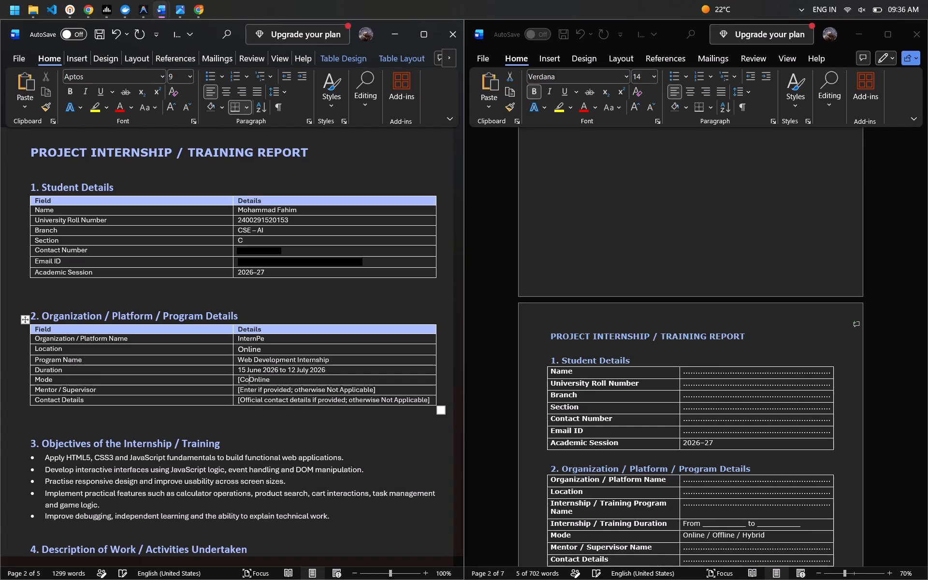
key(BackSpace)
key(BackSpace)
key(BackSpace)
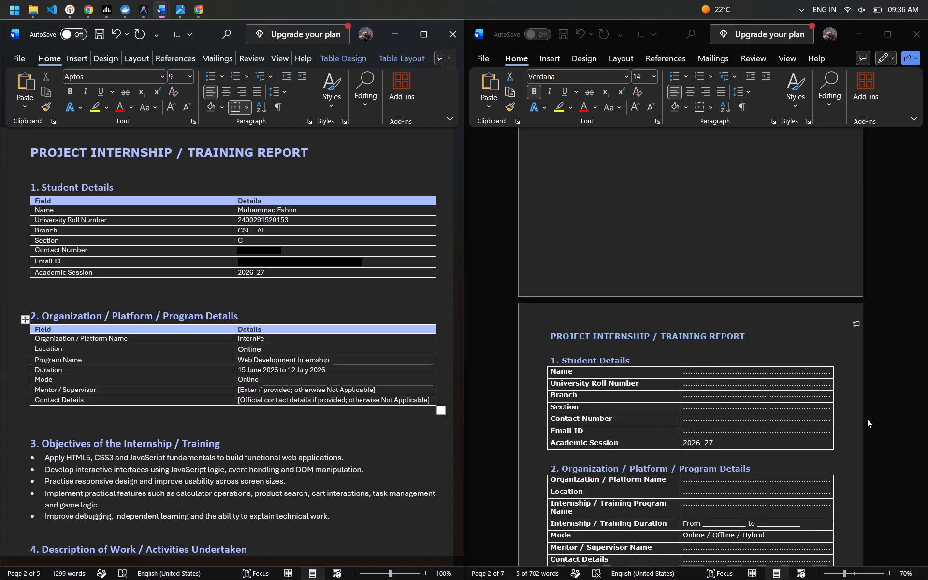
Switch to Chrome and enter a Google search for the InternPe internship mentor in a new tab.
scroll(396, 408, down, 2)
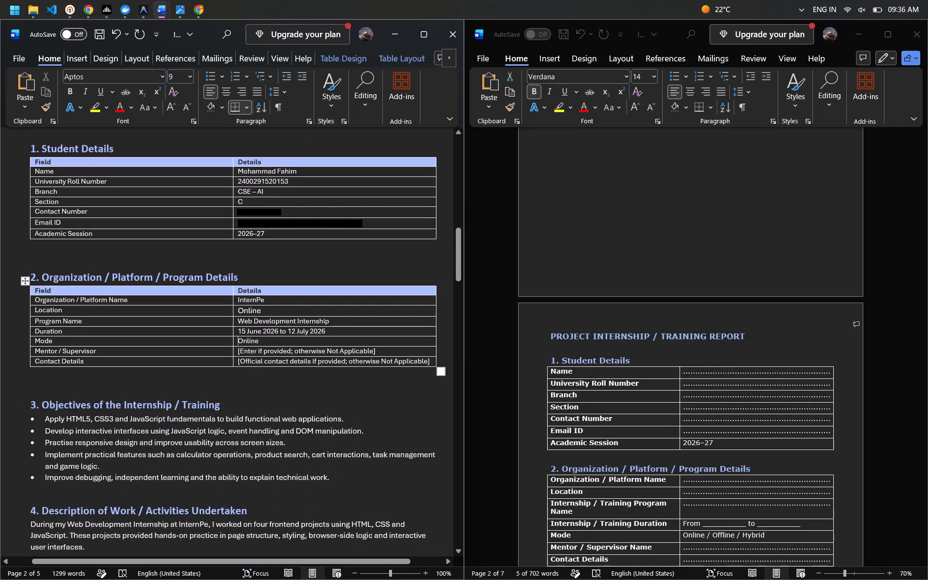
click(92, 10)
click(797, 34)
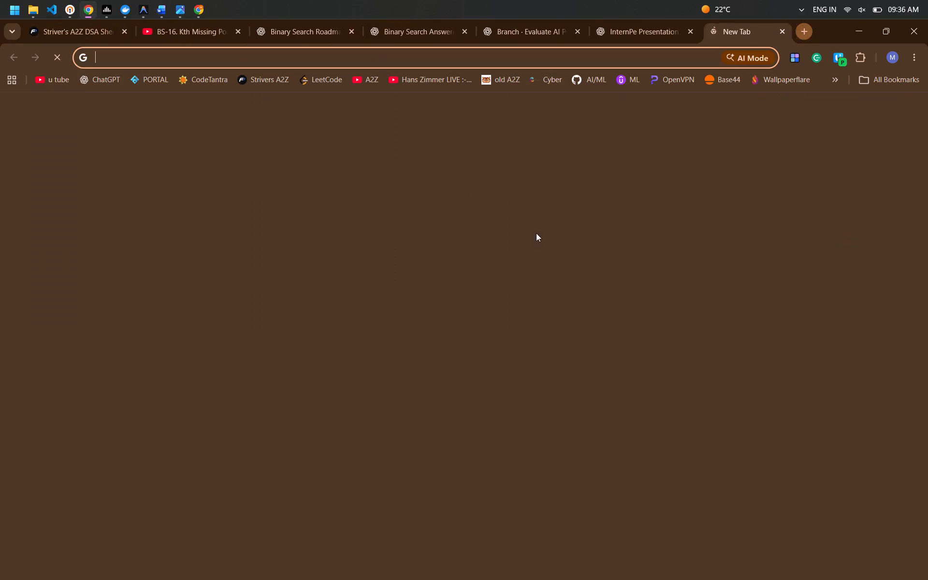
click(454, 294)
click(456, 278)
text(interp)
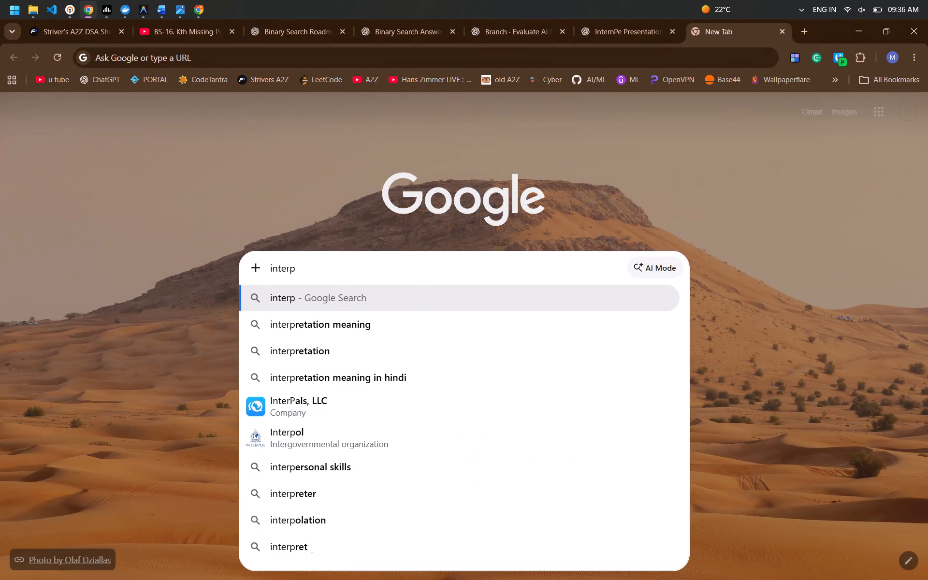
key(w)
key(BackSpace)
text(e)
key(space)
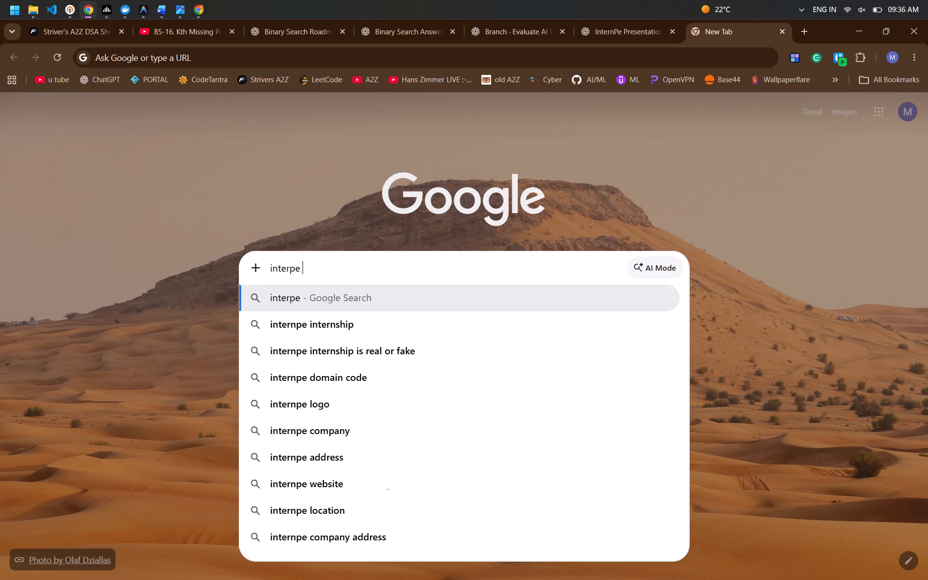
text(intership)
key(space)
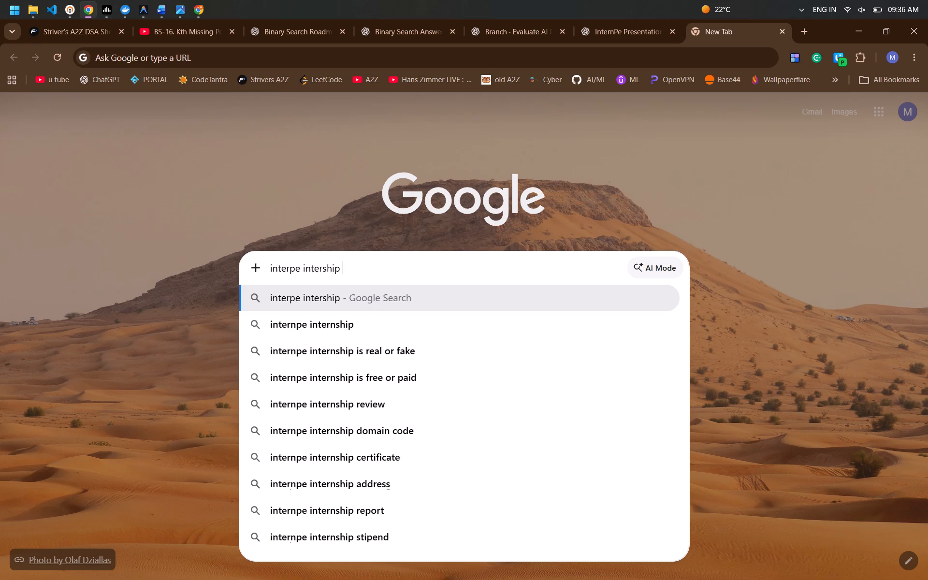
text(metr)
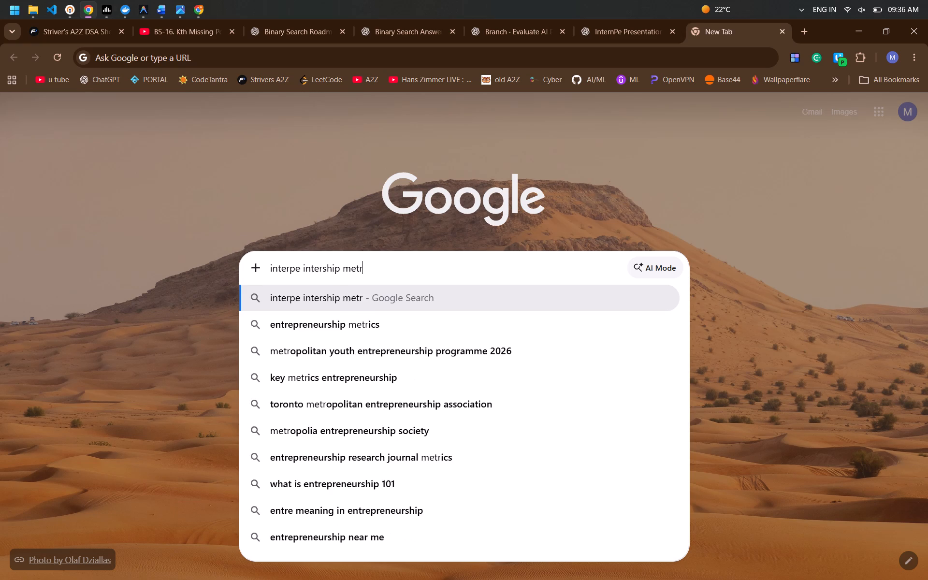
Complete the Google query as "interpe intership metor name" and run the search.
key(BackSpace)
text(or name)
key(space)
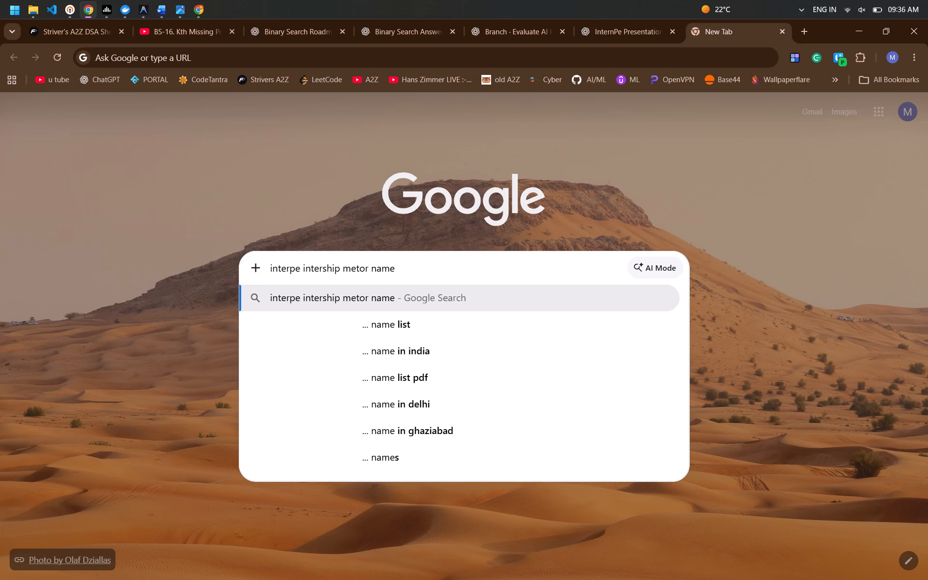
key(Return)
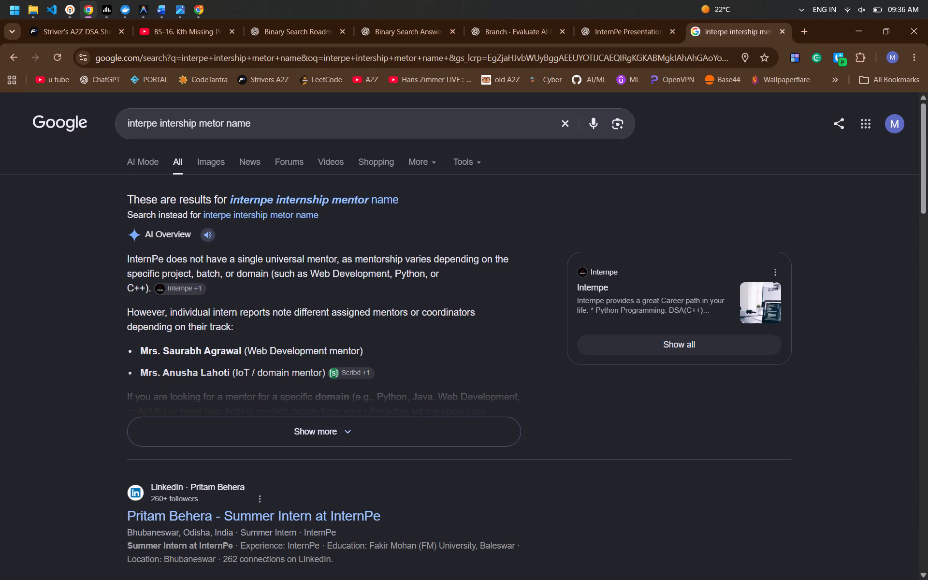
Copy the Web Development mentor's name with its title from the AI Overview and replace the Mentor / Supervisor placeholder in the Word report with it.
drag(141, 353, 243, 355)
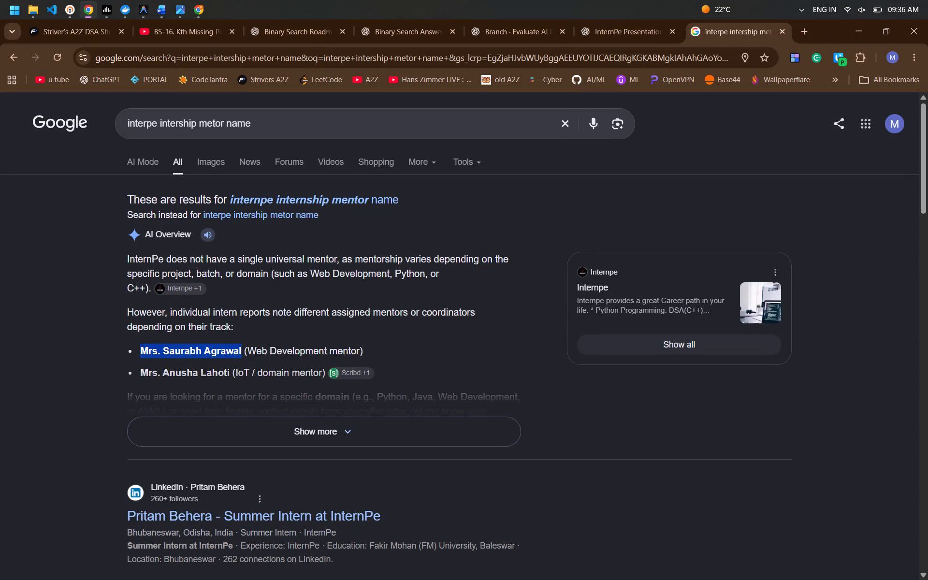
key(ctrl+c)
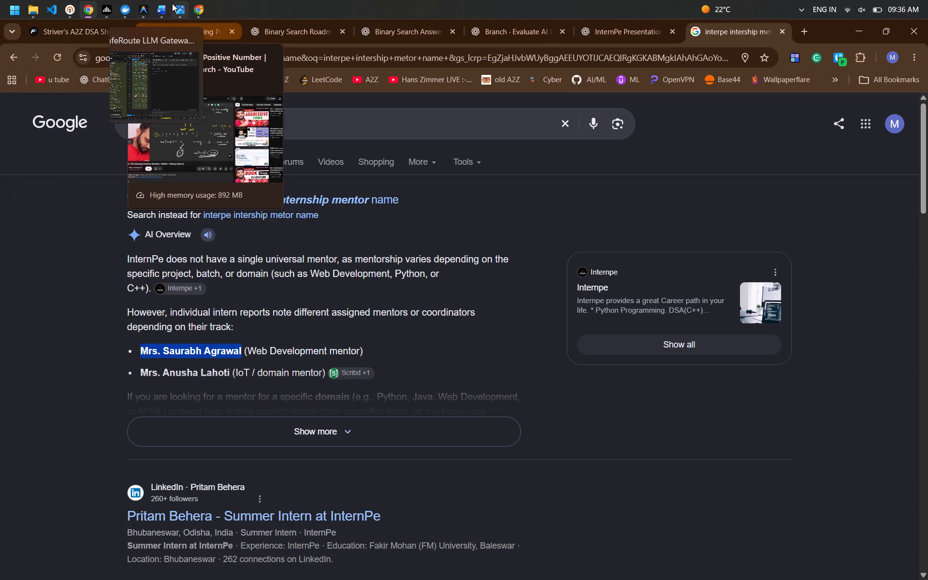
click(119, 94)
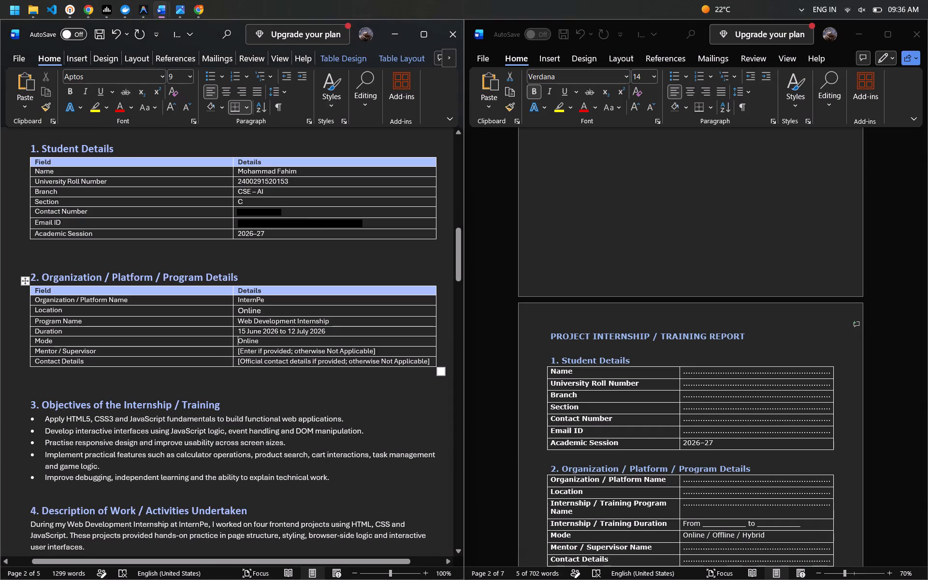
click(252, 350)
click(252, 350)
click(252, 350)
drag(385, 348, 243, 352)
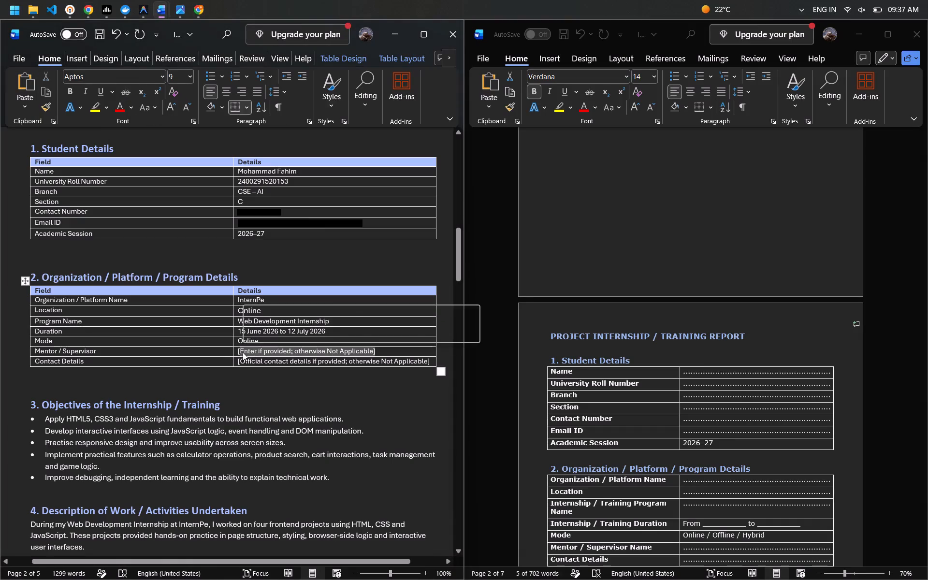
key(BackSpace)
key(BackSpace)
key(ctrl+v)
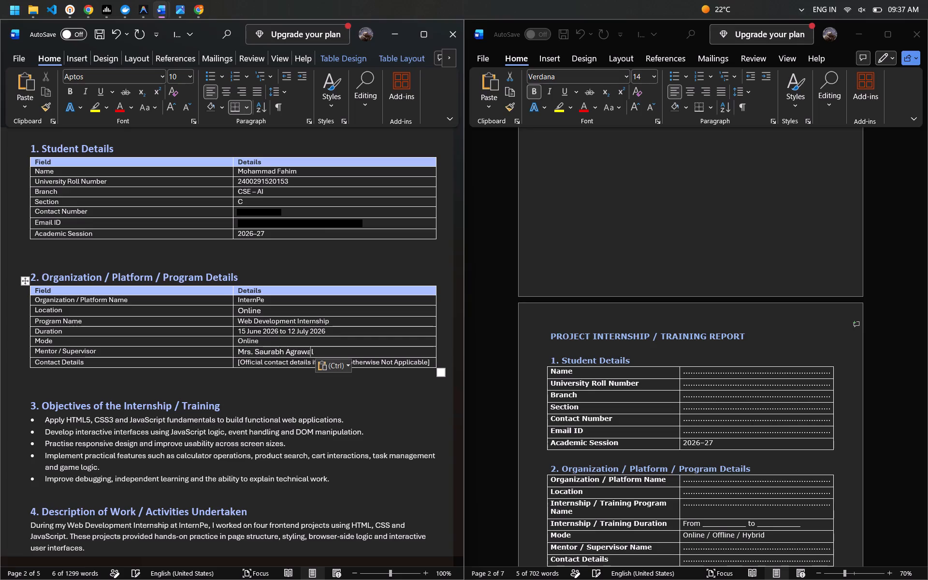
Paste the copied mentor name over the Mentor / Supervisor placeholder in the completed report's cover page table.
scroll(278, 383, up, 4)
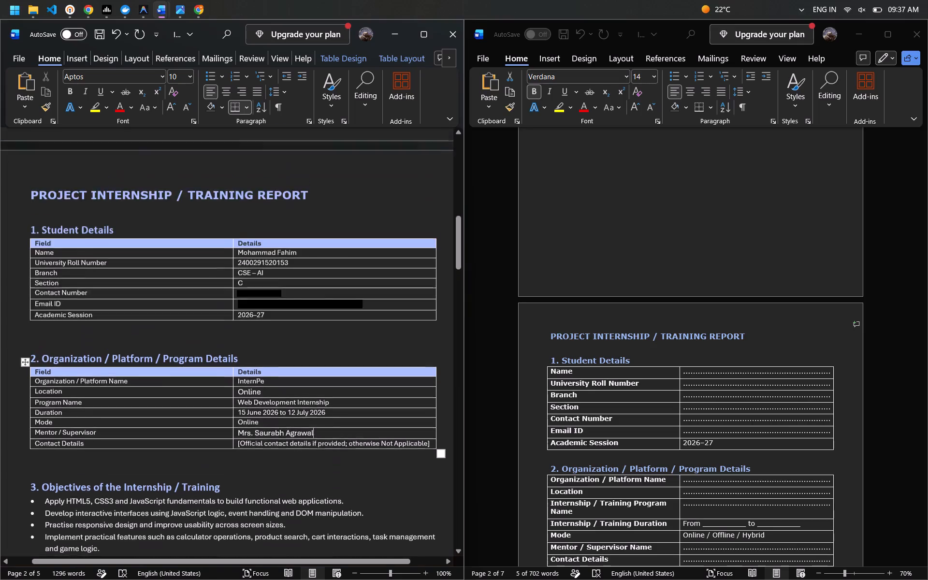
scroll(278, 383, up, 19)
scroll(273, 381, down, 1)
scroll(273, 381, up, 11)
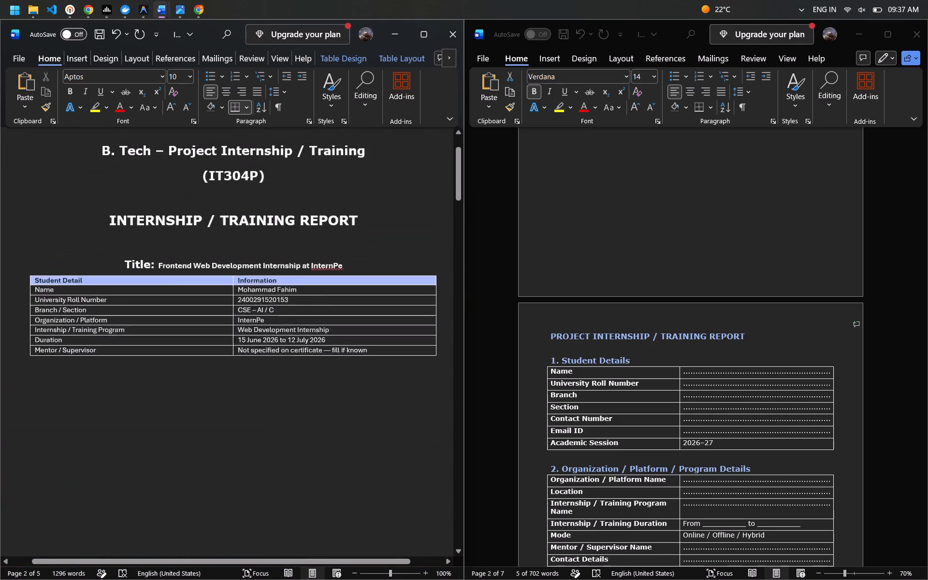
triple_click(304, 372)
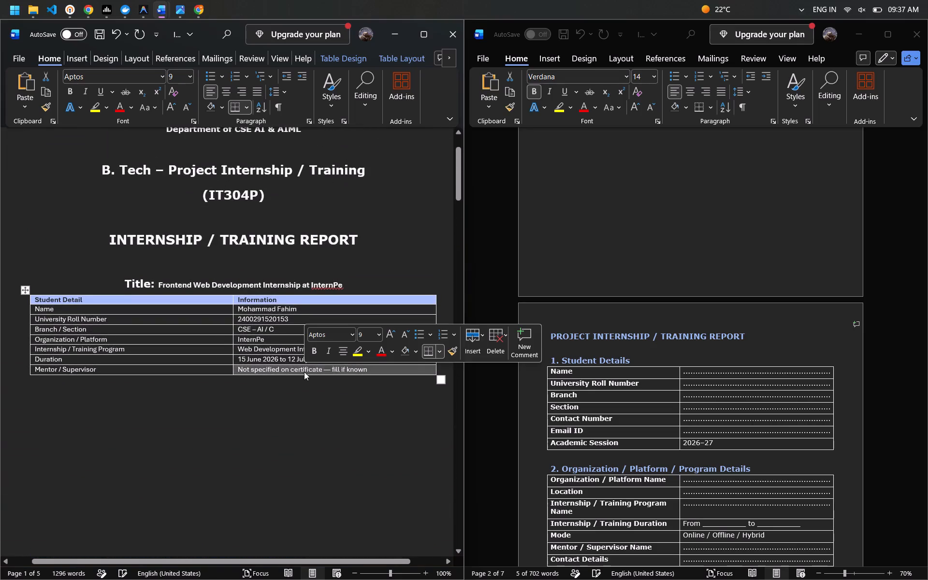
click(350, 396)
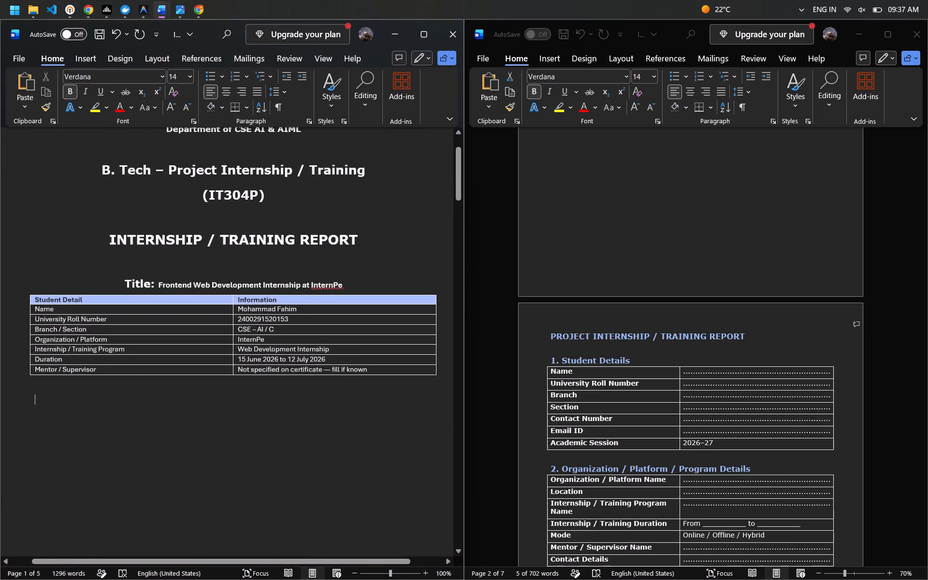
drag(370, 371, 240, 370)
key(ctrl+v)
click(323, 415)
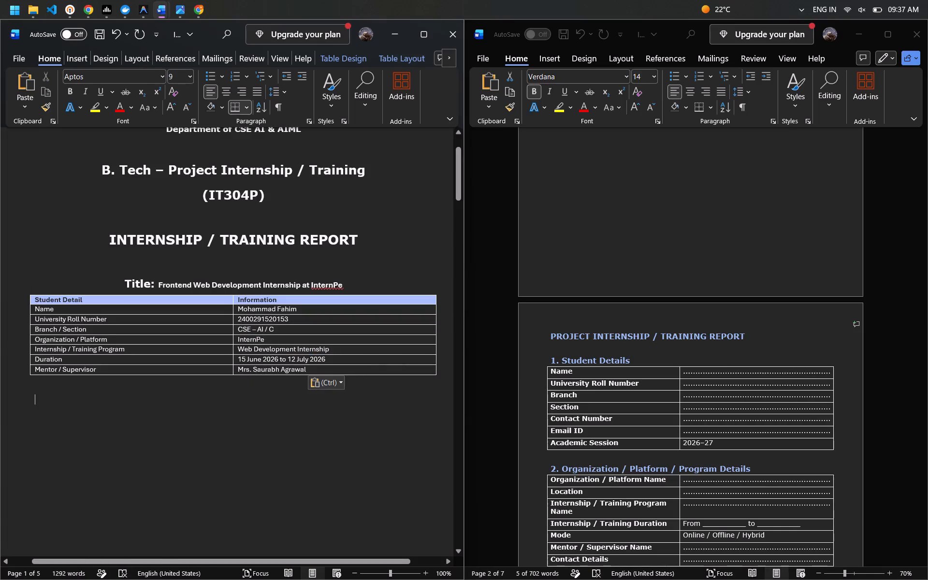
Switch to Chrome, expand the AI Overview on the mentor search, and submit a follow-up of the copied mentor name plus "name".
scroll(324, 414, down, 20)
scroll(324, 414, down, 11)
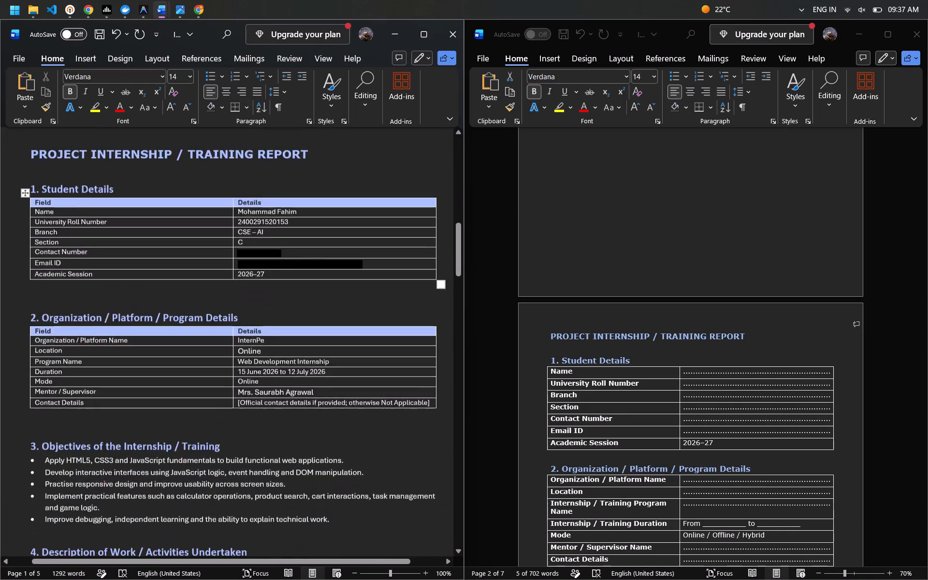
scroll(324, 413, down, 5)
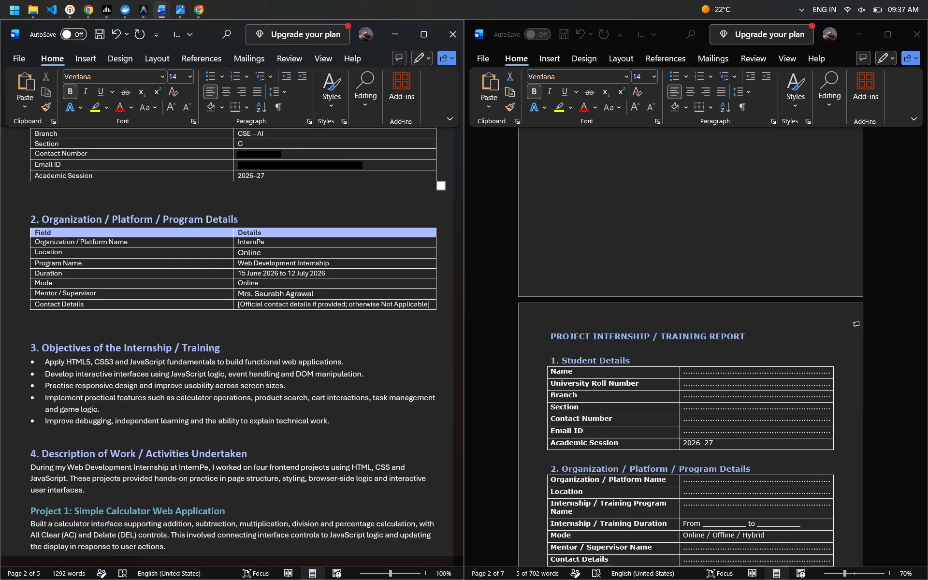
scroll(324, 413, down, 1)
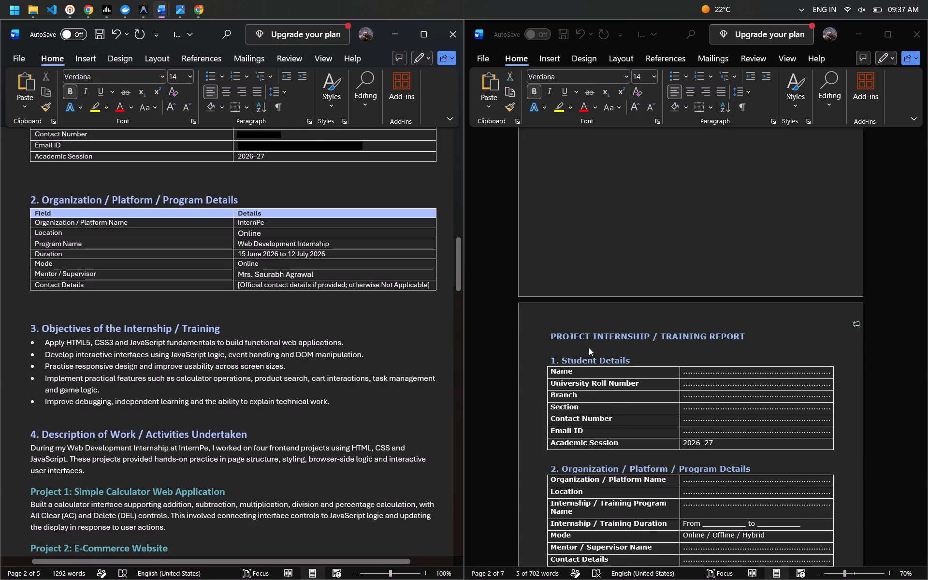
scroll(589, 348, down, 4)
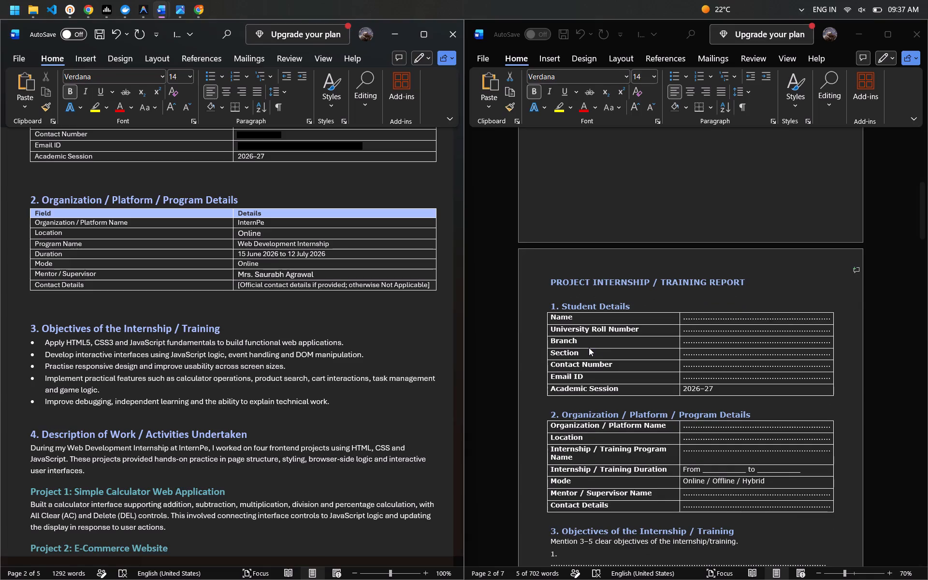
click(83, 8)
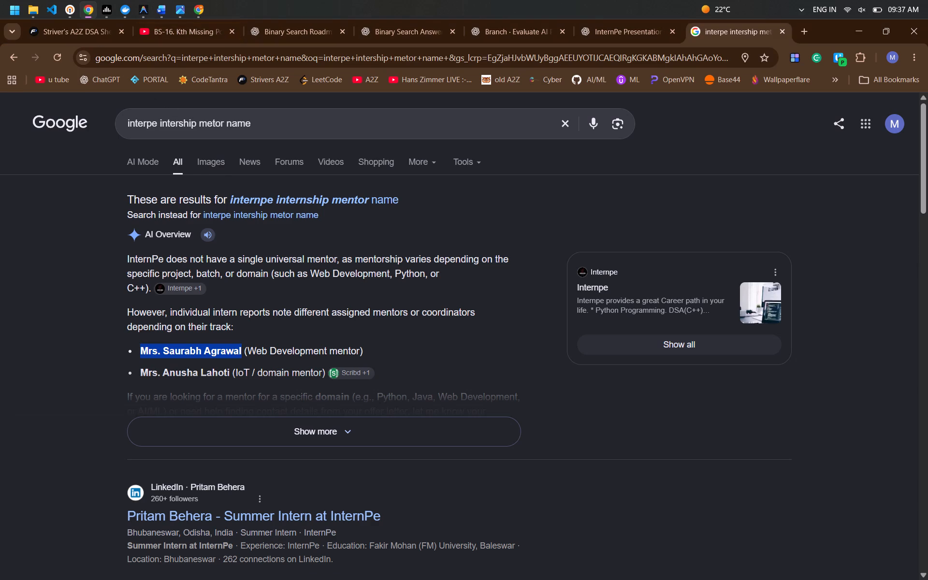
click(200, 420)
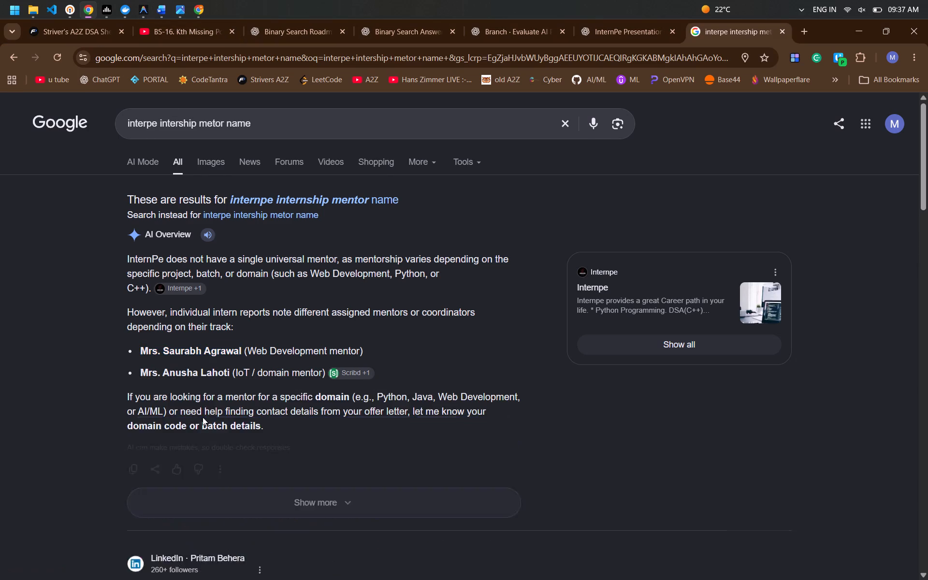
scroll(203, 416, down, 5)
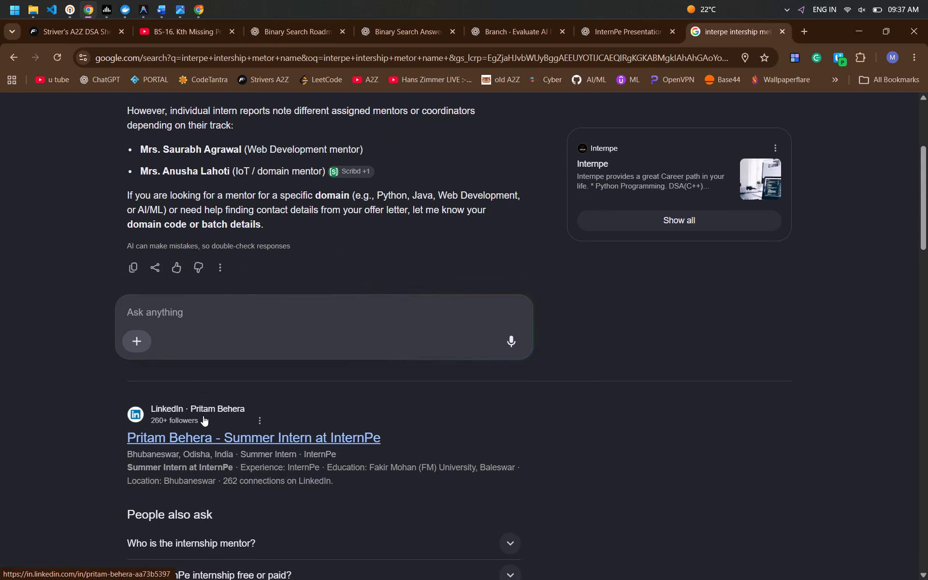
click(235, 311)
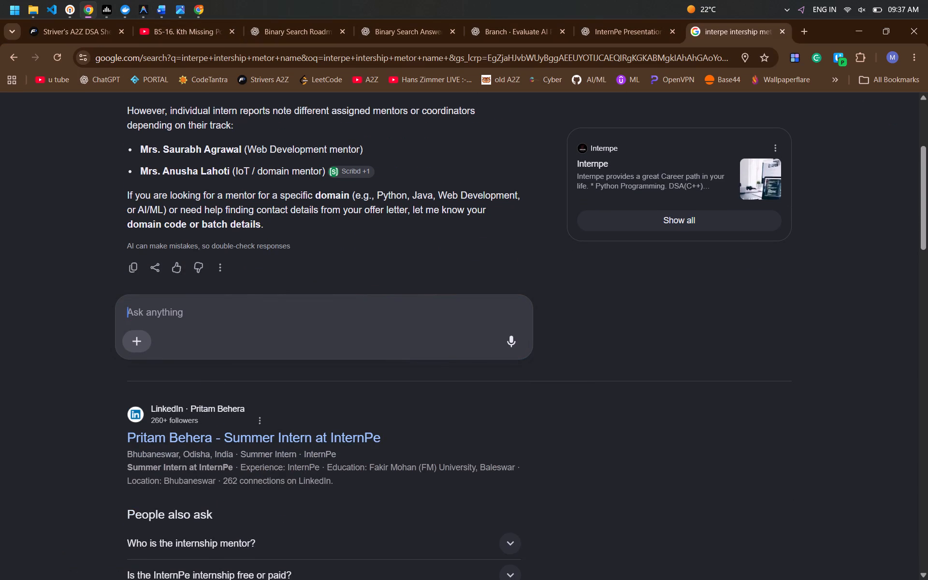
key(ctrl+v)
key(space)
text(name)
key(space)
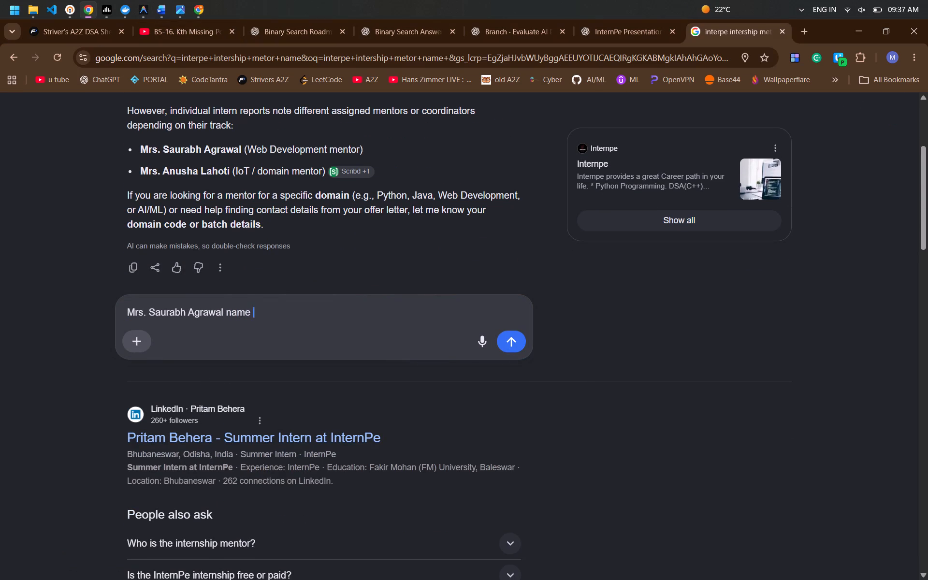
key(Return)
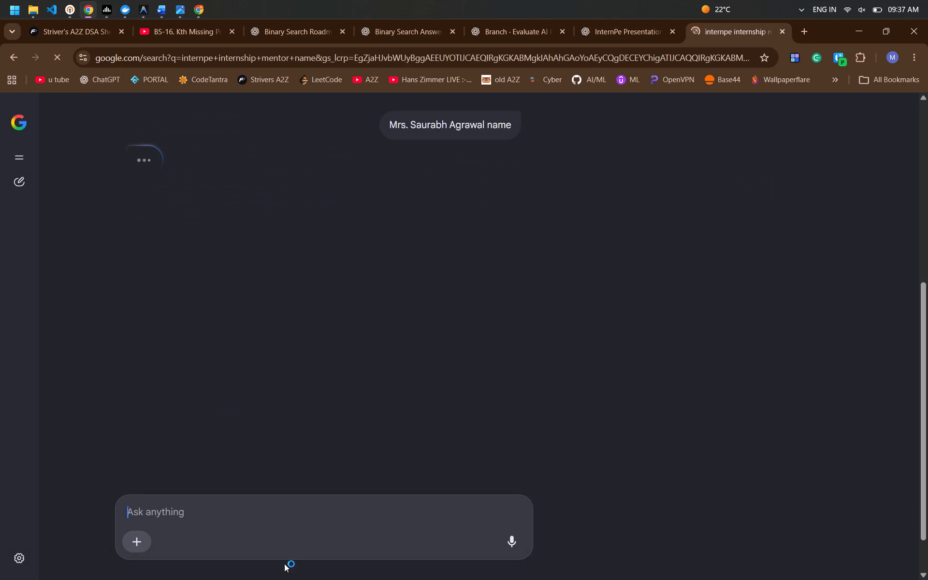
Ask a further follow-up with the copied mentor name plus "mentor contact number" and review the contact channels in the answer.
click(273, 500)
key(ctrl+v)
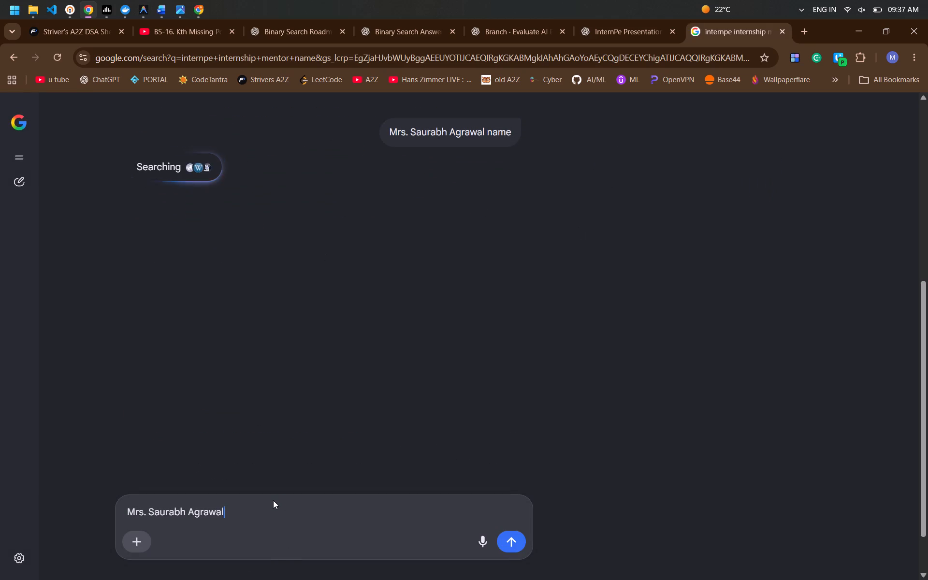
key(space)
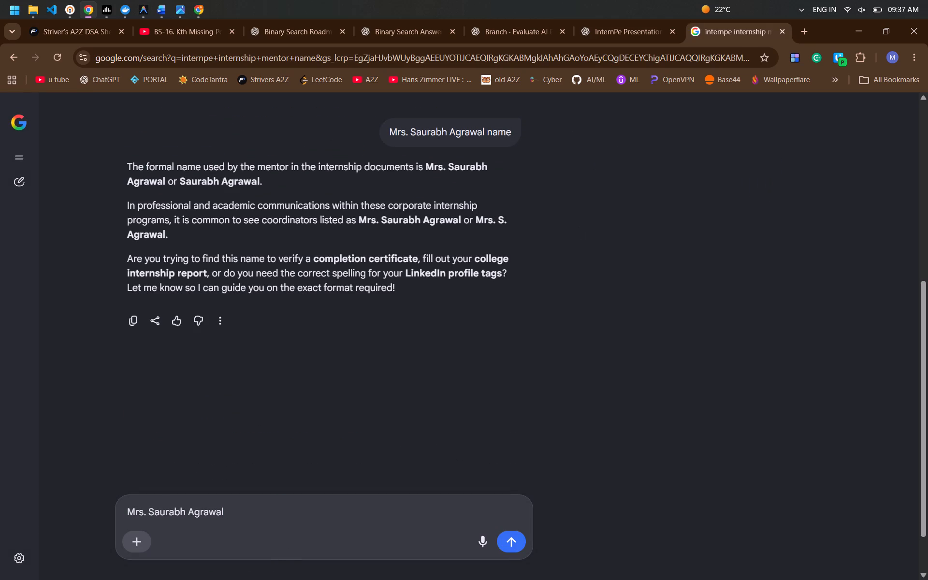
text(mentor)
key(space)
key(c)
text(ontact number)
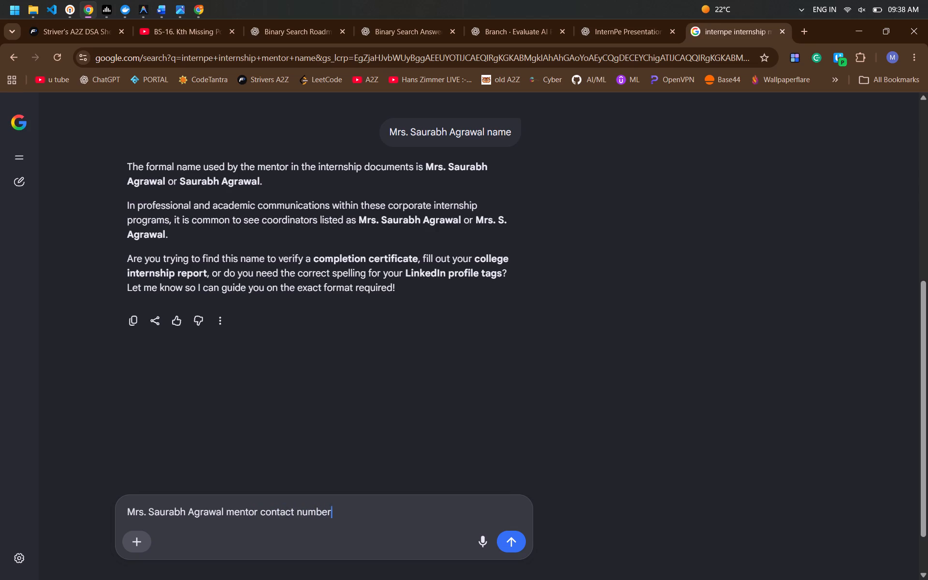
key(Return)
scroll(150, 270, down, 2)
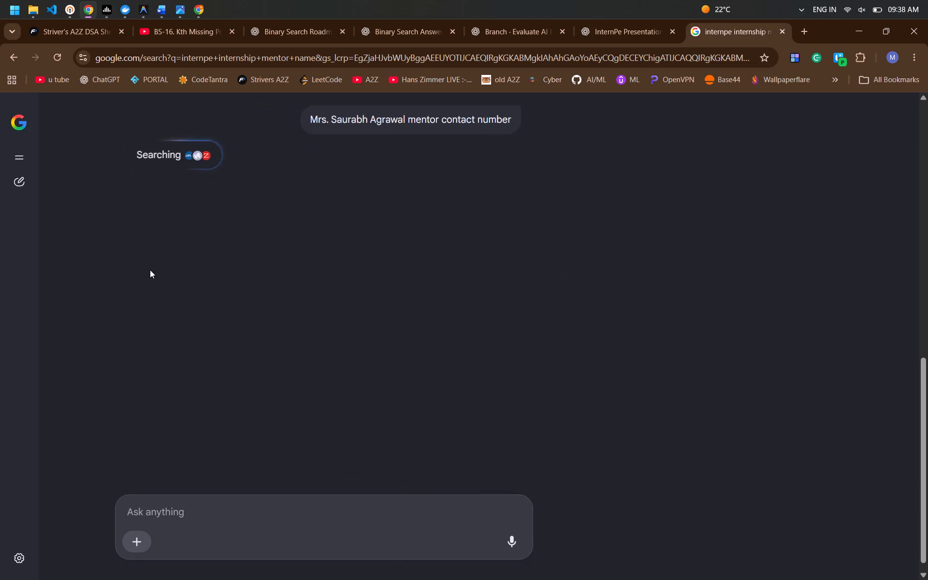
scroll(150, 270, down, 2)
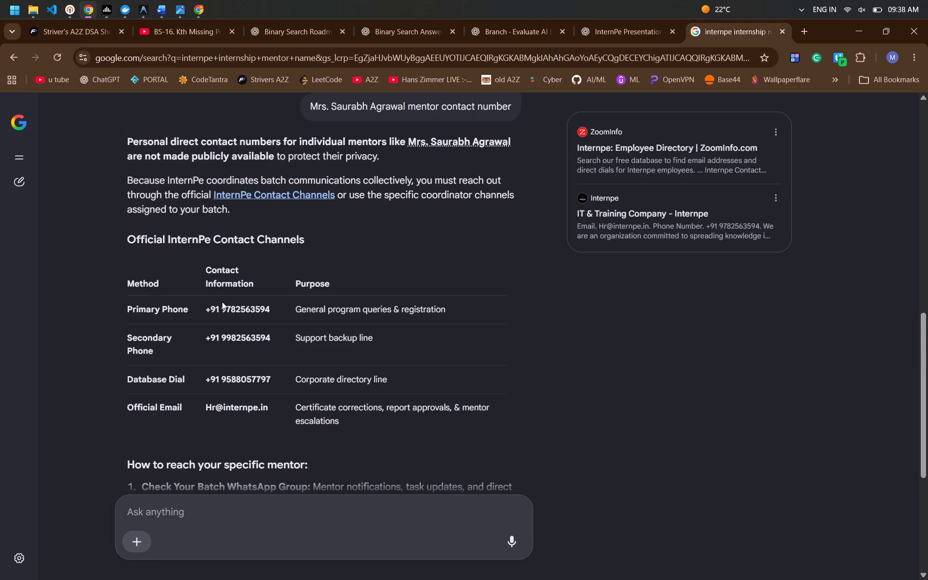
Copy InternPe's primary phone number without the country code and paste it in Word over the report's Contact Details placeholder.
drag(221, 314, 271, 305)
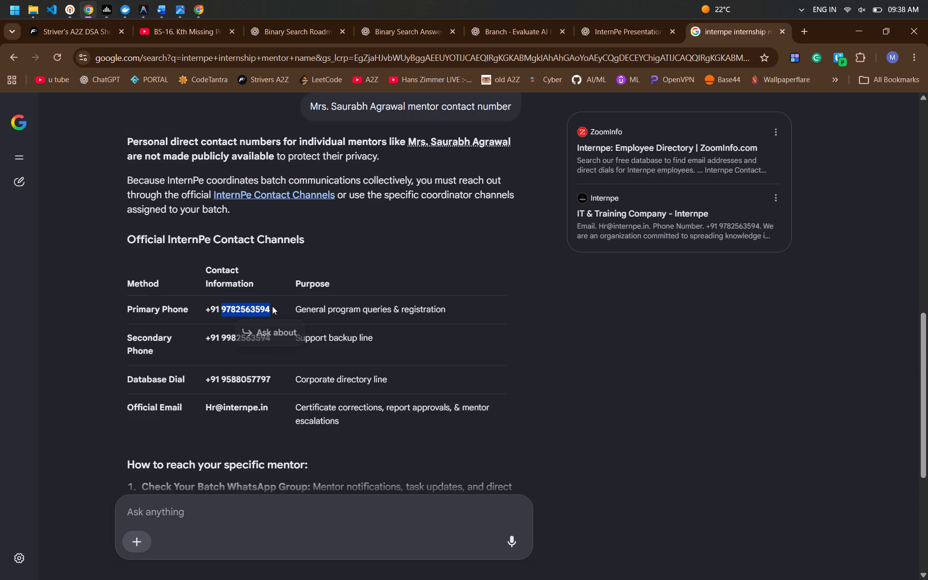
key(ctrl+c)
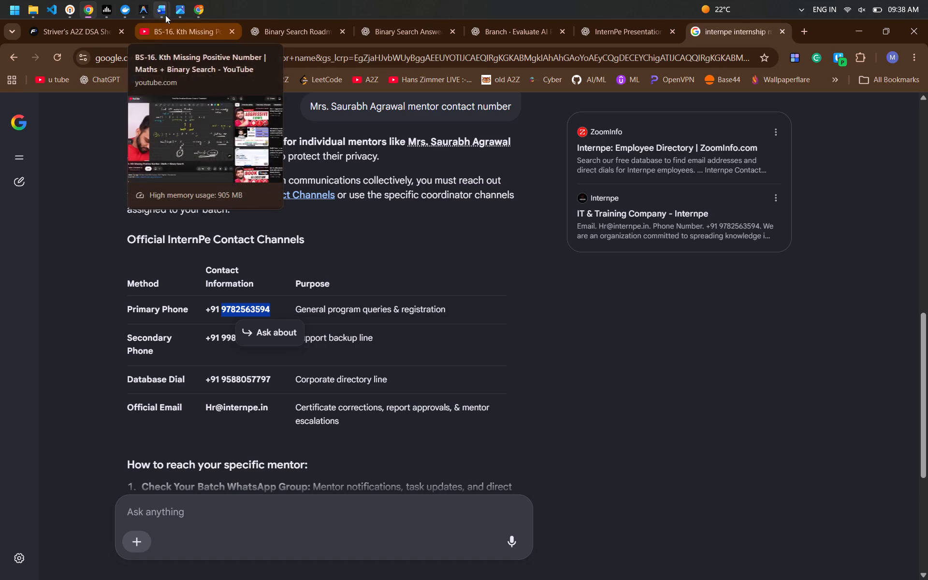
click(138, 79)
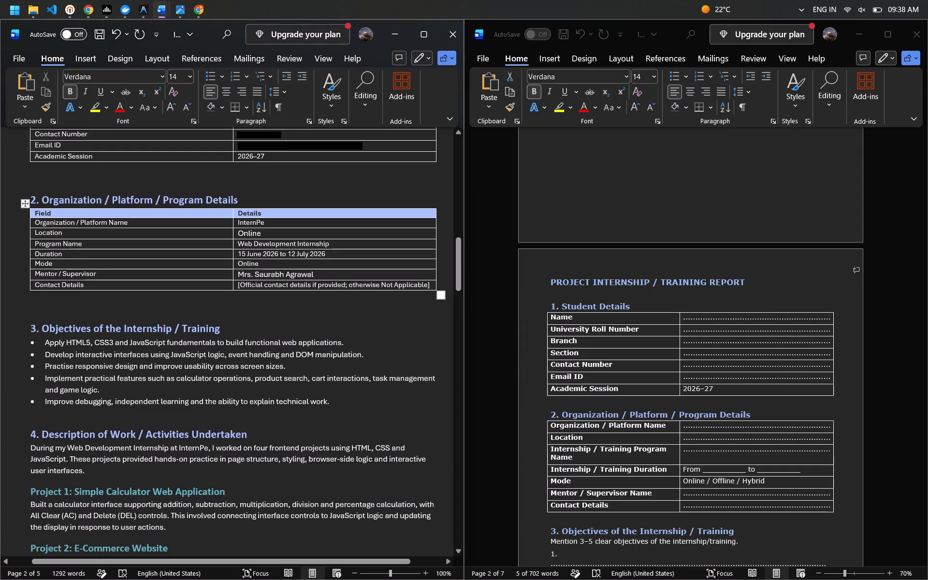
double_click(274, 287)
click(275, 287)
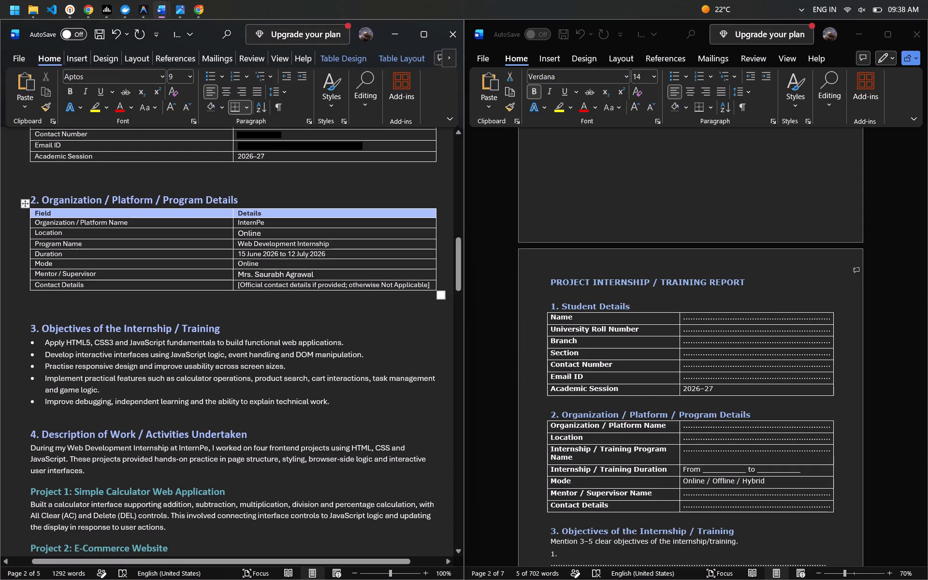
drag(431, 283, 336, 290)
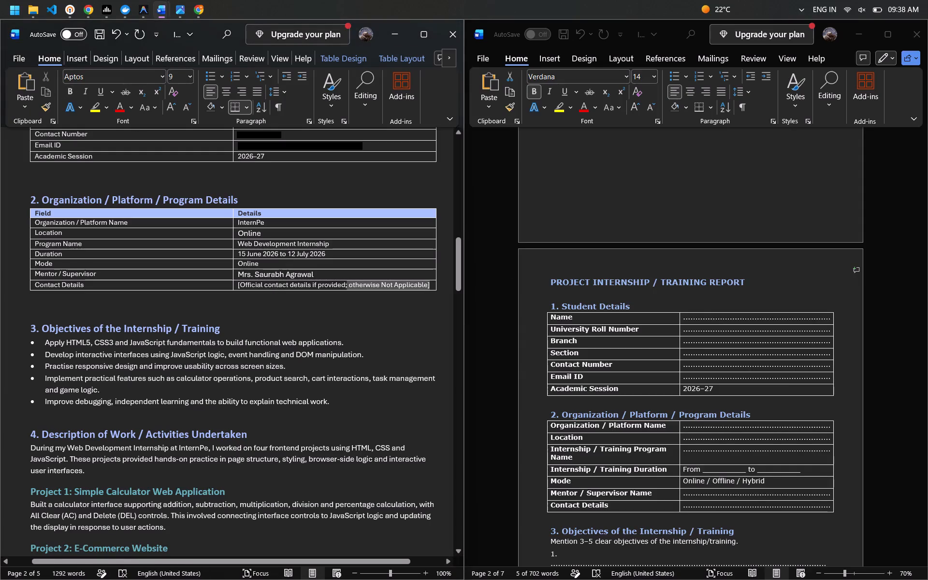
drag(336, 290, 237, 283)
key(ctrl+v)
click(266, 311)
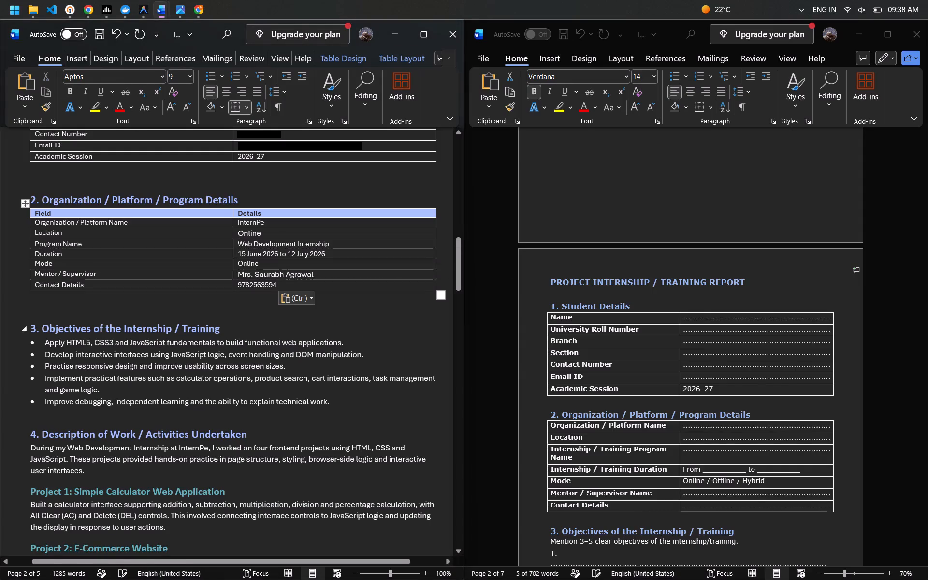
Convert the five bulleted objectives under "3. Objectives of the Internship / Training" into a numbered list, as in the template.
scroll(657, 428, down, 16)
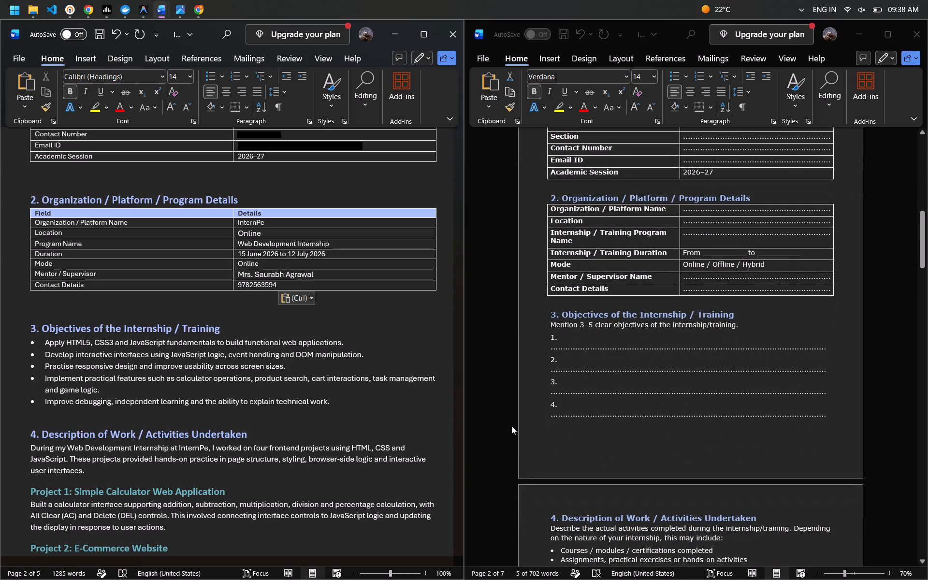
scroll(403, 395, down, 2)
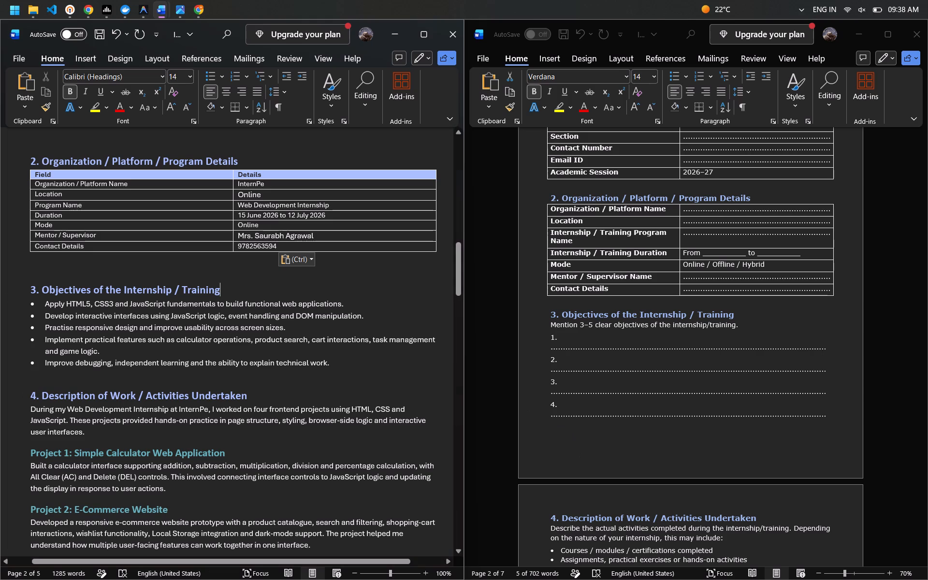
drag(327, 364, 172, 335)
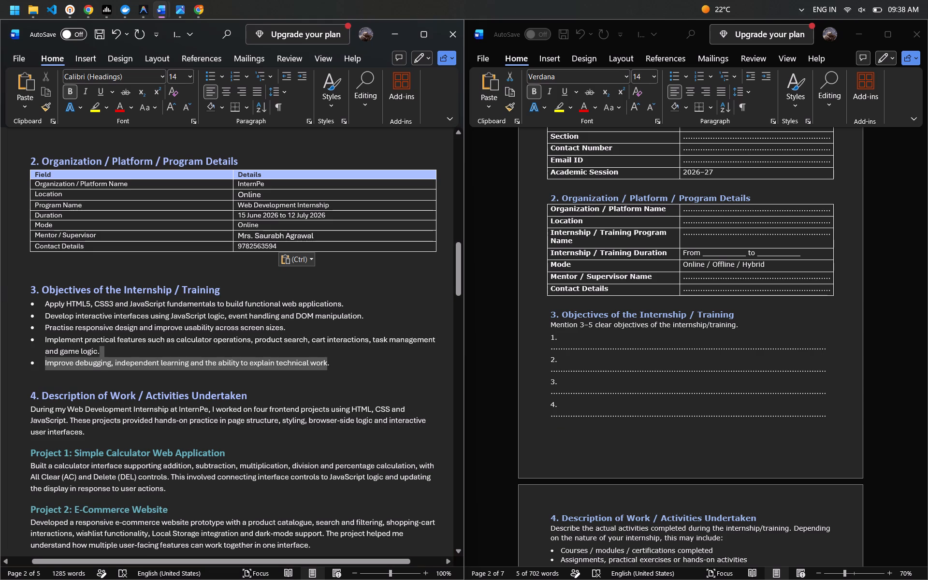
drag(172, 335, 25, 301)
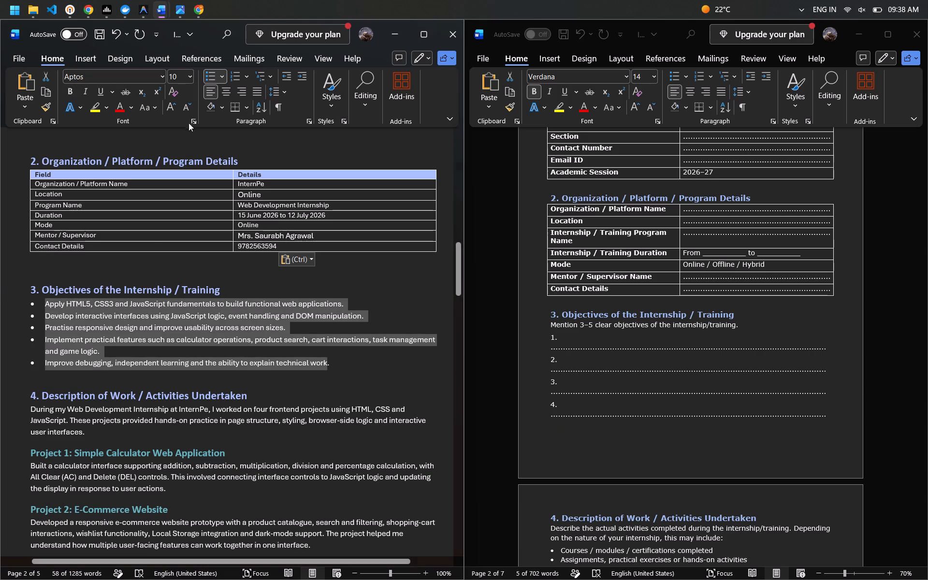
click(234, 72)
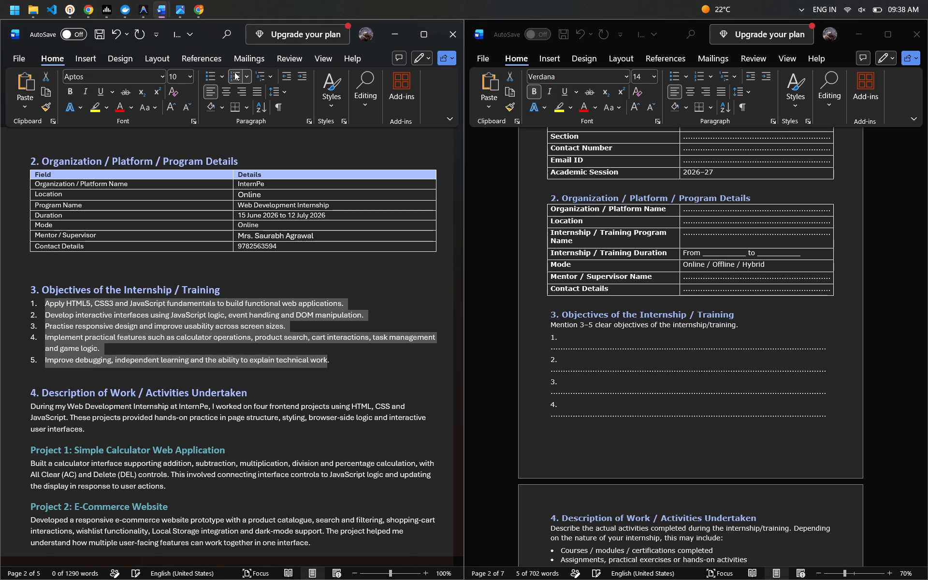
click(313, 389)
Resize the completed report's Organization / Platform / Program Details table to make its rows taller and its width slightly narrower.
scroll(319, 389, down, 2)
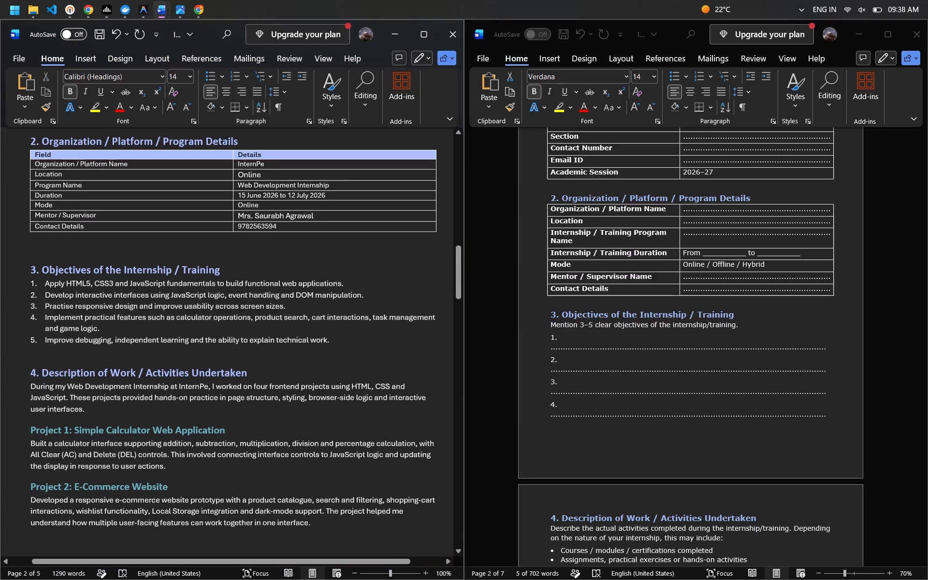
scroll(319, 389, down, 3)
scroll(804, 393, down, 5)
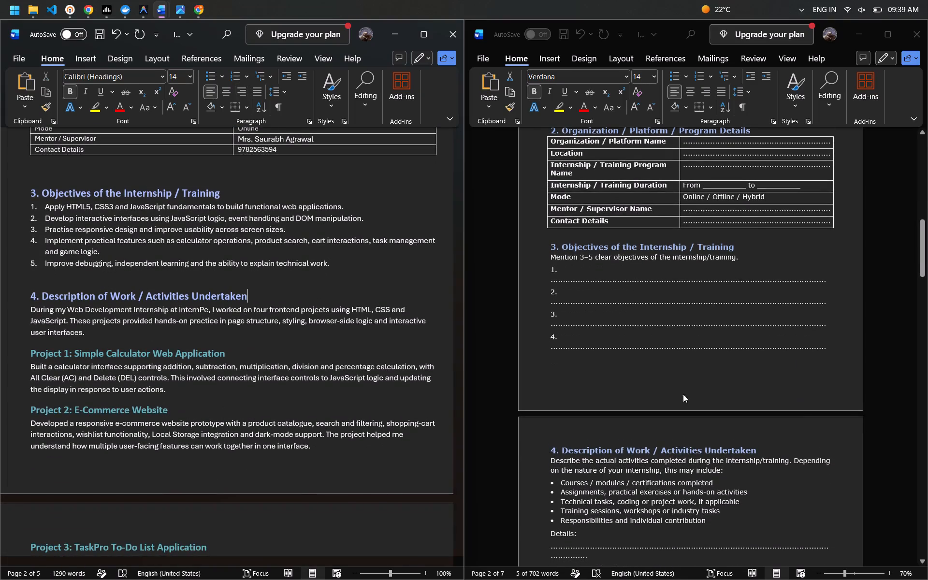
scroll(331, 375, up, 3)
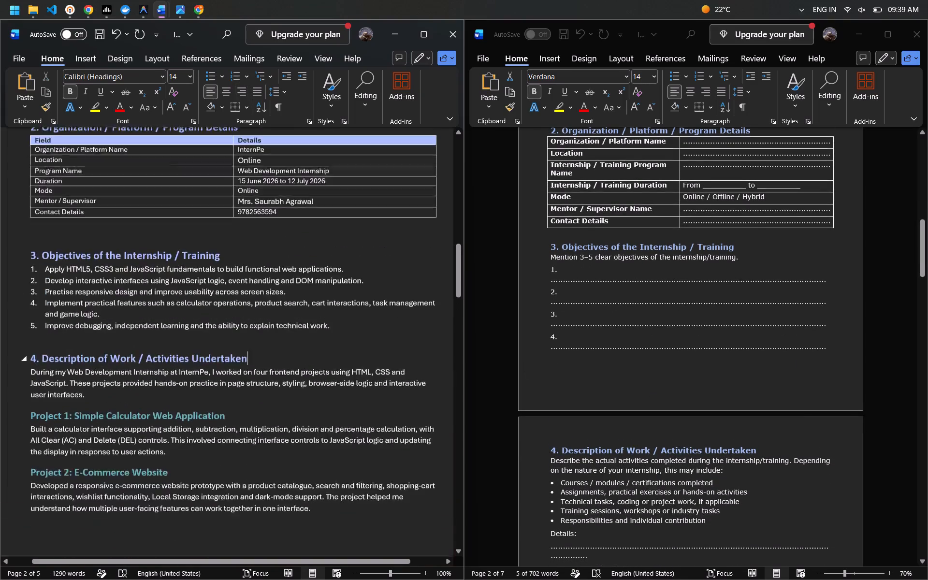
scroll(331, 375, up, 5)
scroll(331, 375, down, 2)
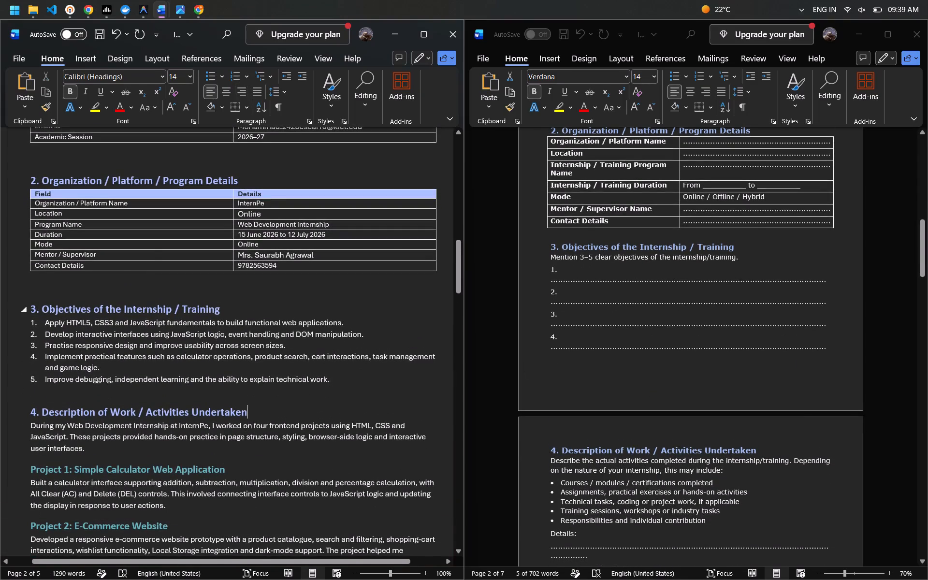
scroll(189, 292, up, 5)
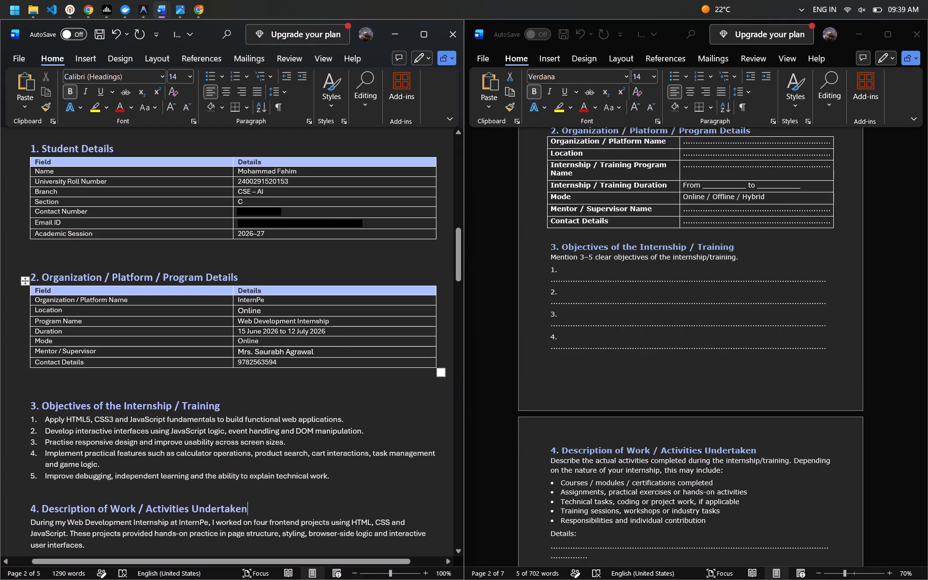
drag(437, 368, 425, 395)
Resize the Student Details table to make its rows taller and its width slightly narrower, including extra height for the Academic Session row.
scroll(350, 399, down, 5)
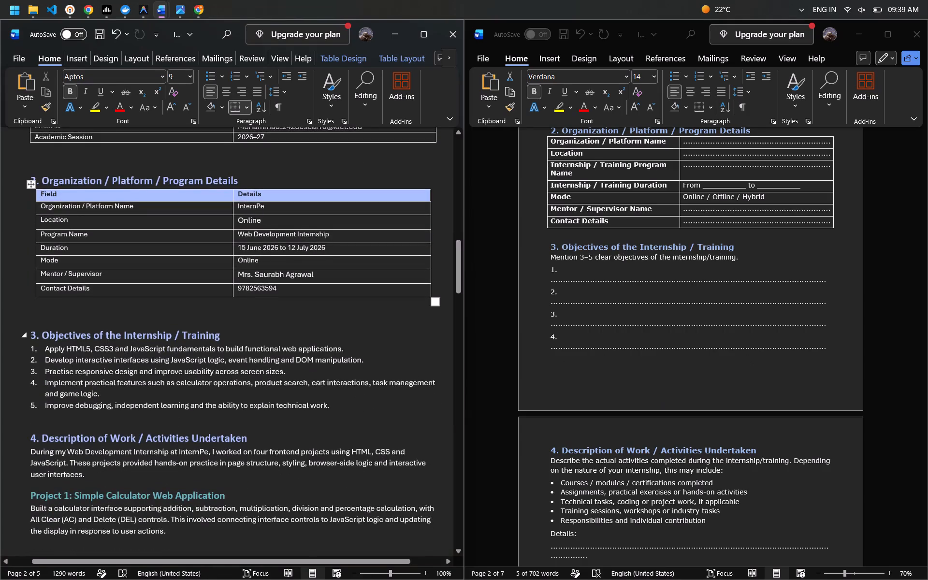
scroll(89, 290, up, 10)
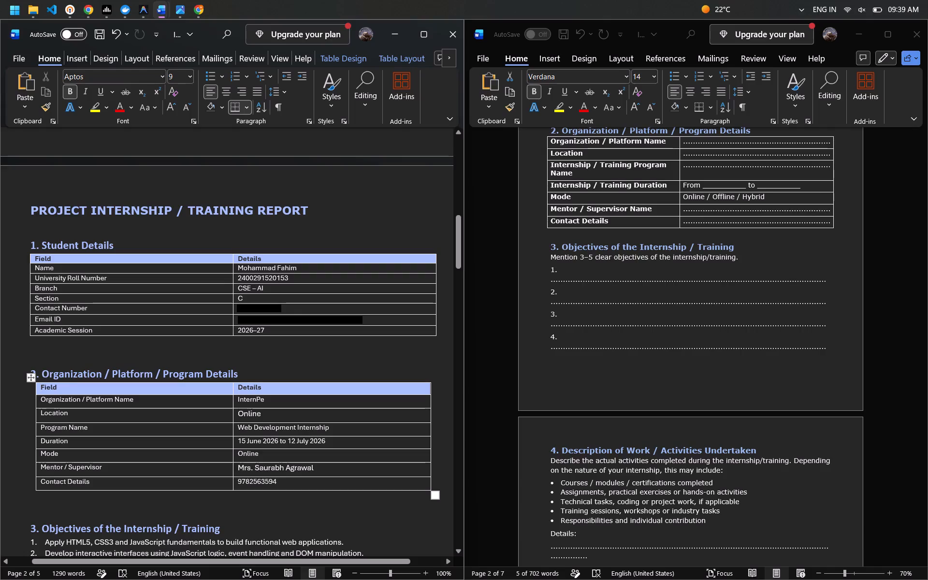
drag(434, 335, 436, 344)
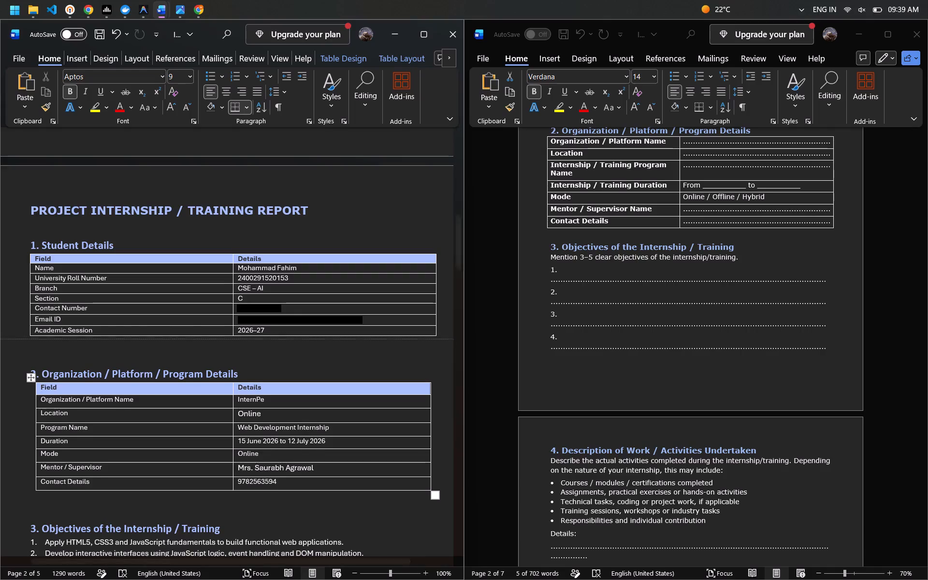
drag(436, 344, 426, 342)
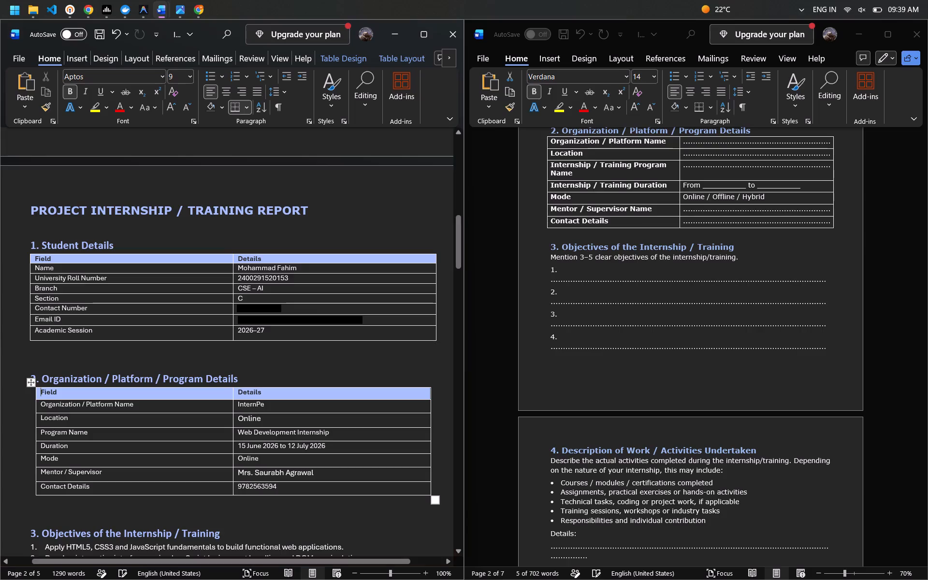
click(417, 351)
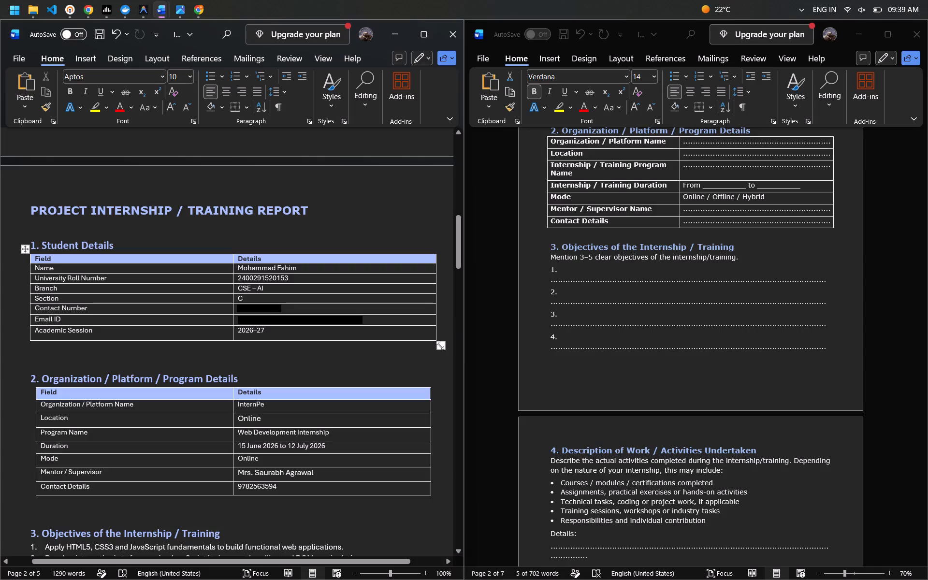
drag(440, 346, 431, 377)
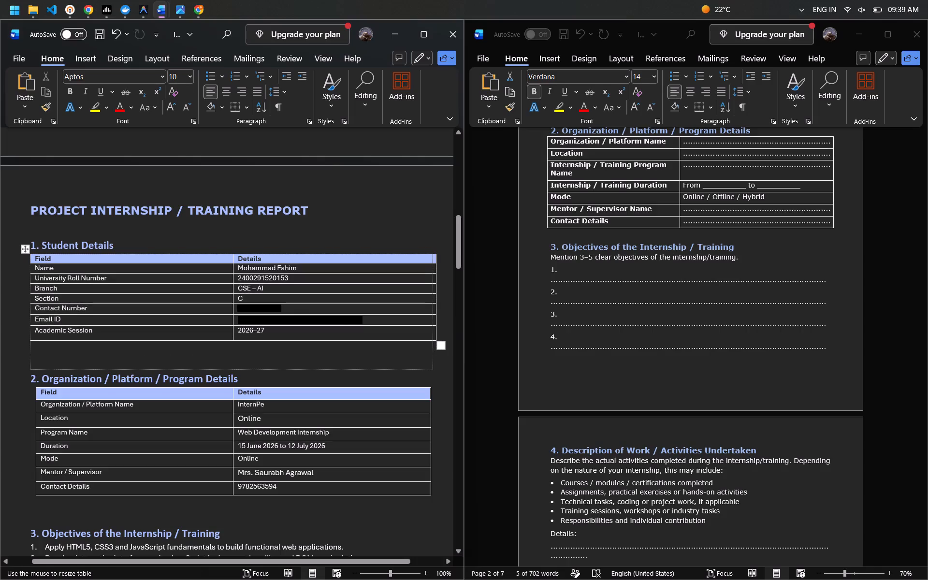
drag(431, 377, 430, 379)
Enlarge the Organization / Platform / Program Details table's row heights a little more, narrowing the table slightly.
scroll(341, 397, down, 6)
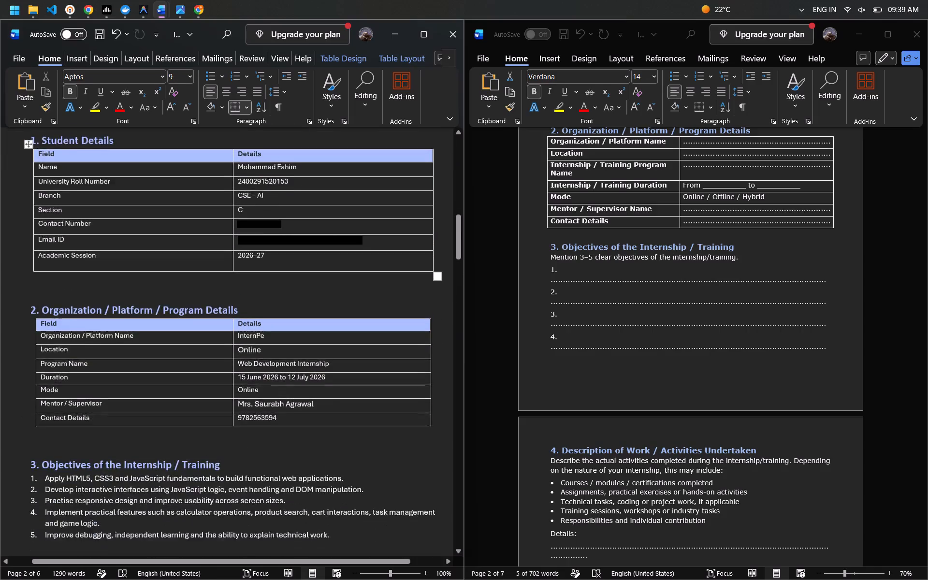
scroll(325, 375, down, 2)
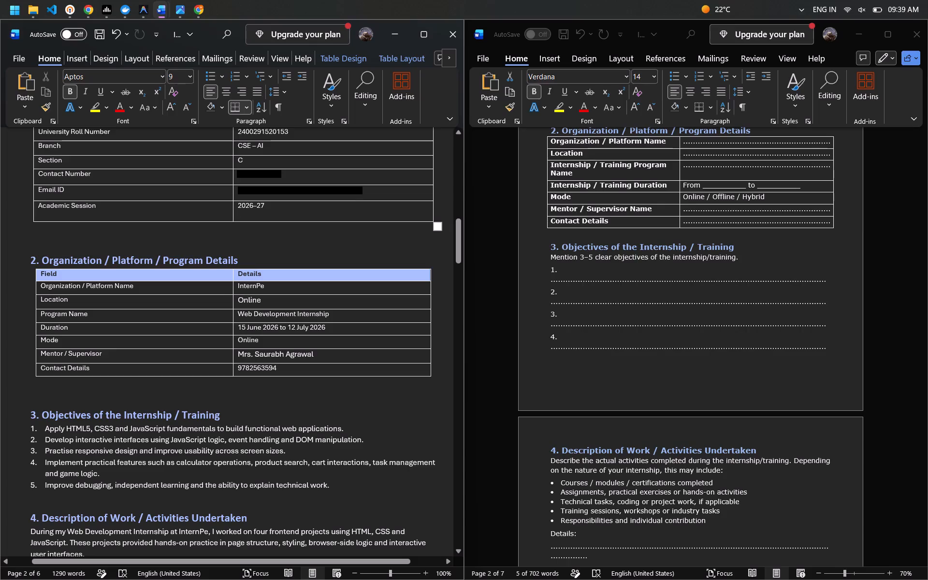
click(433, 360)
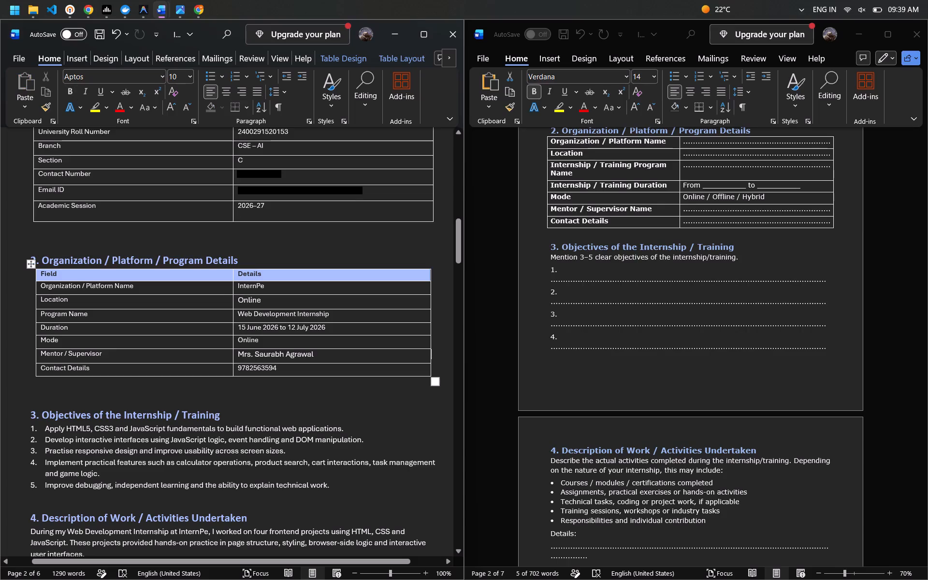
drag(434, 377, 427, 396)
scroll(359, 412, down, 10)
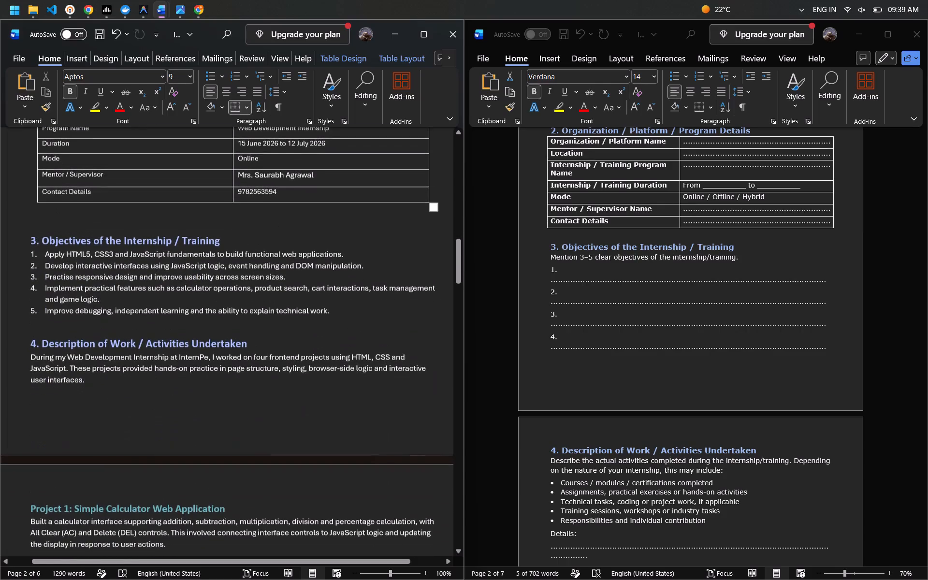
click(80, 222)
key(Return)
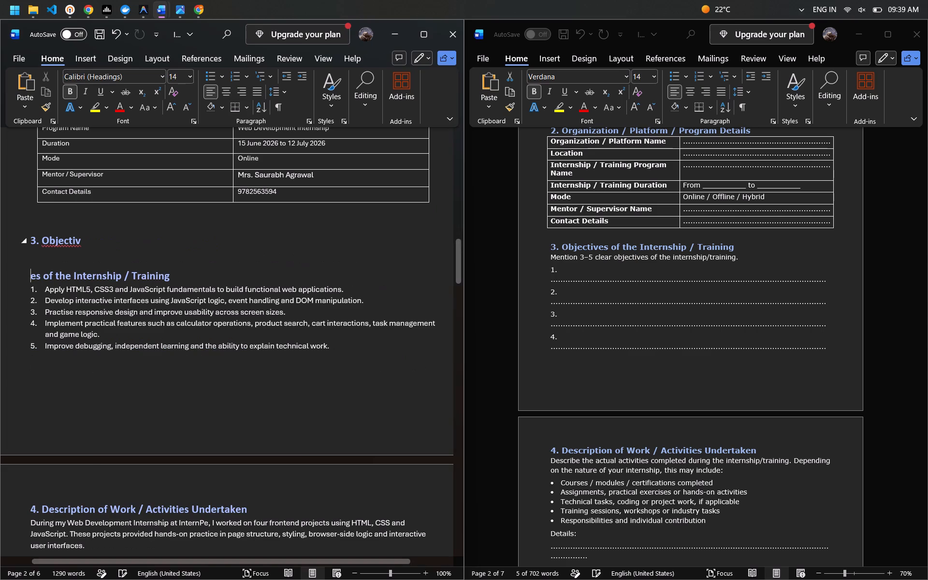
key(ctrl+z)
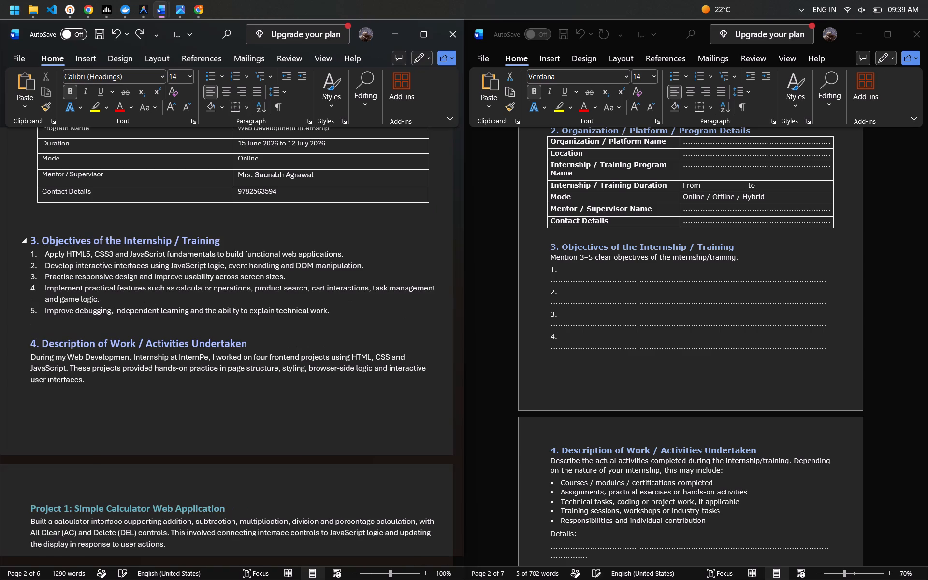
Insert two blank lines between the Organization / Platform / Program Details table and the "3. Objectives of the Internship / Training" heading.
click(169, 214)
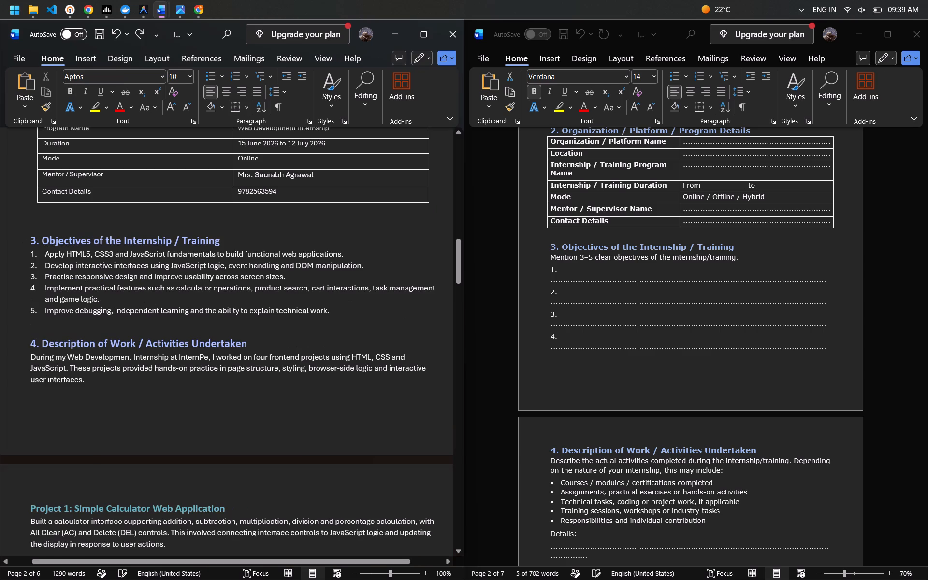
key(Return)
key(Return)
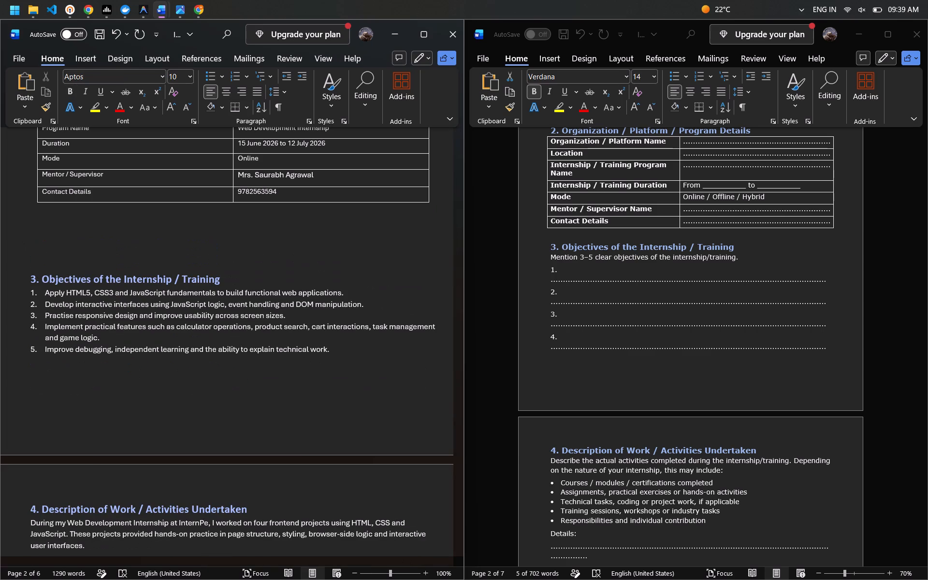
Enlarge the Student Details table's row heights further and narrow it to match the width of the Organization / Platform / Program Details table.
scroll(170, 214, up, 16)
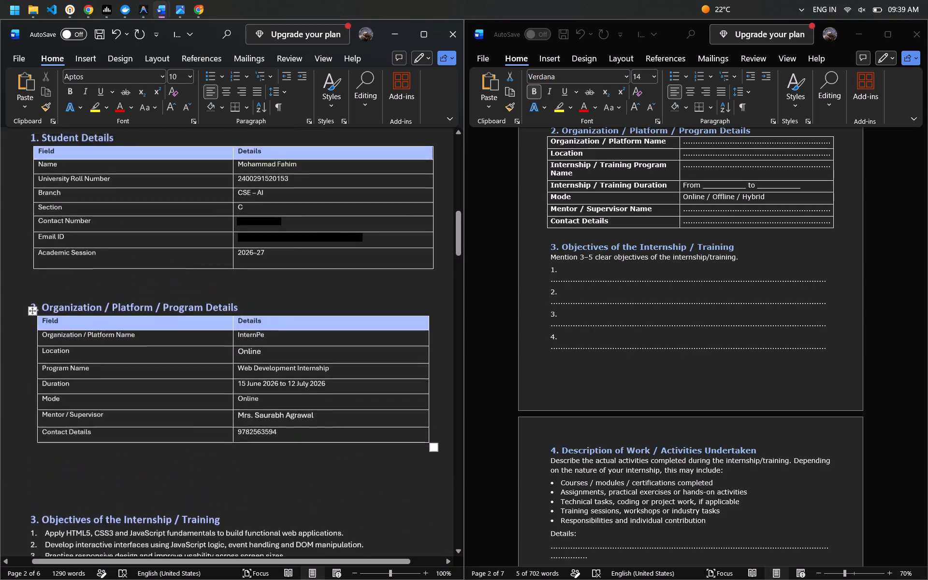
scroll(168, 214, up, 4)
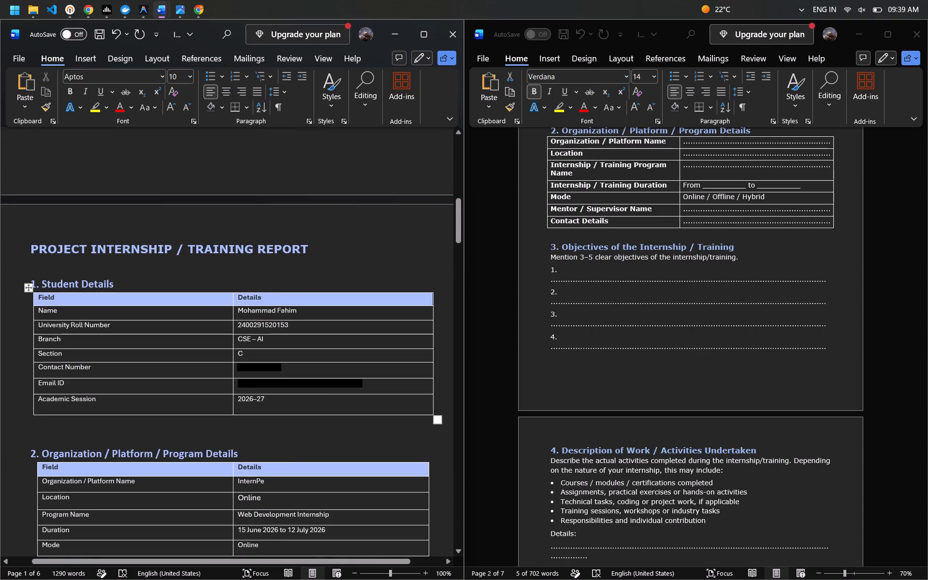
drag(434, 417, 425, 456)
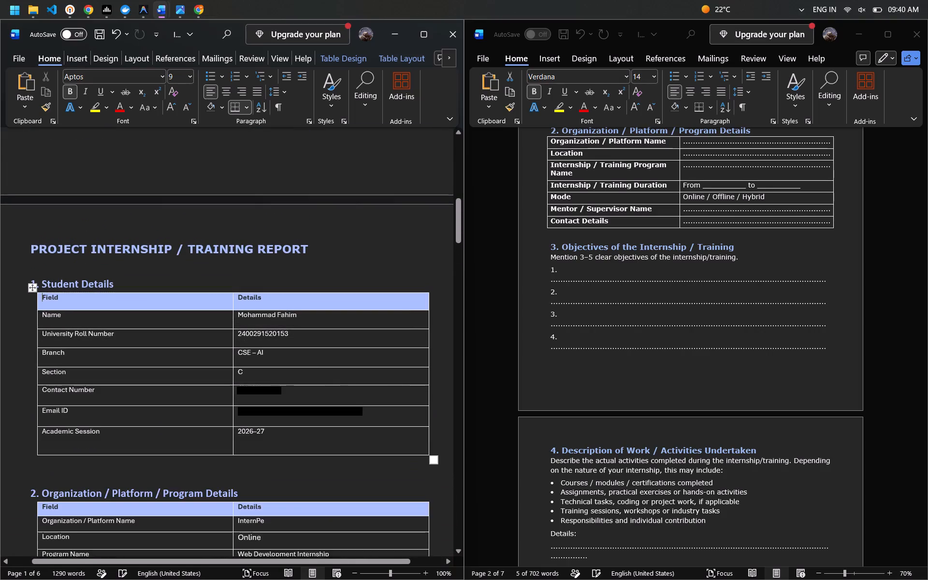
Enlarge the Organization / Platform / Program Details table's row heights to about those of the Student Details table, keeping nearly the same width.
scroll(365, 407, down, 7)
scroll(391, 475, down, 3)
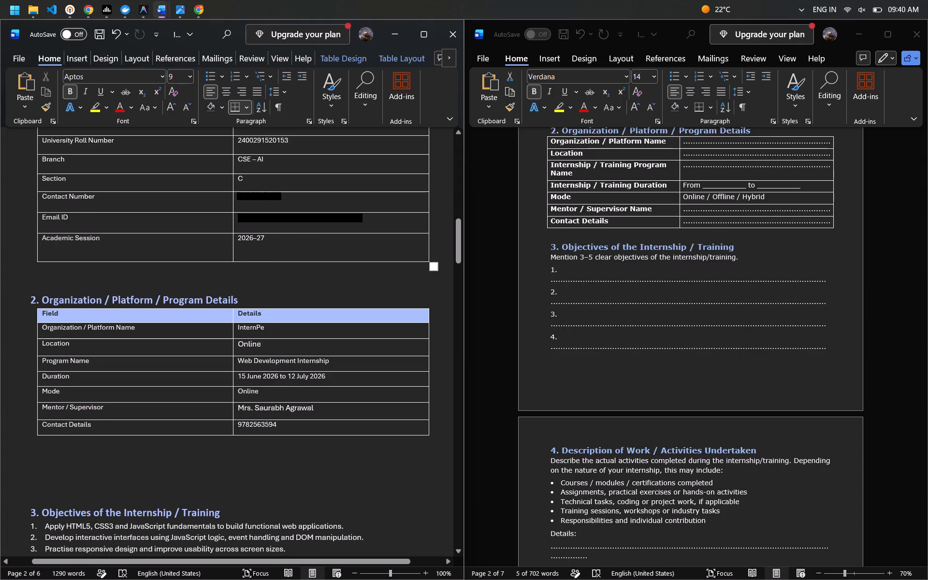
click(437, 438)
click(428, 435)
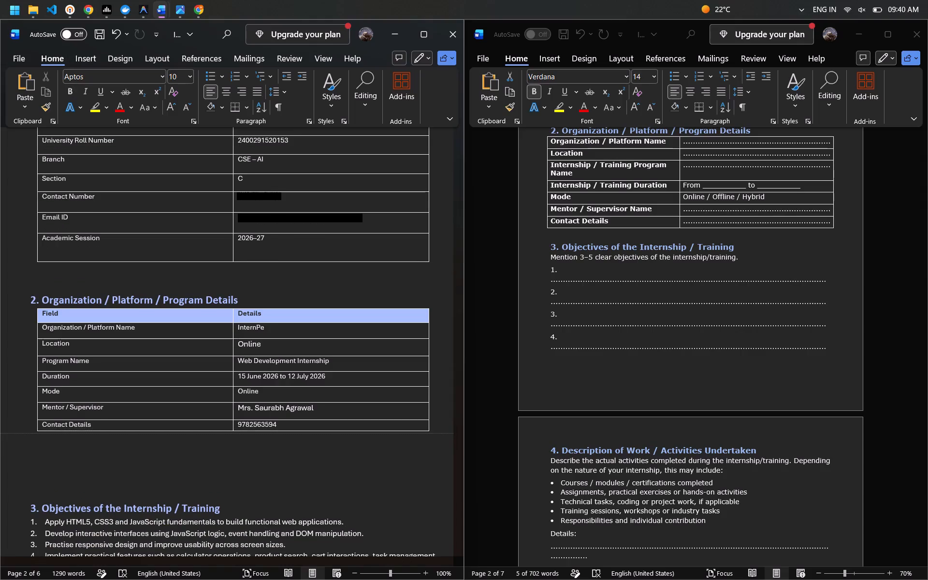
click(438, 454)
click(437, 437)
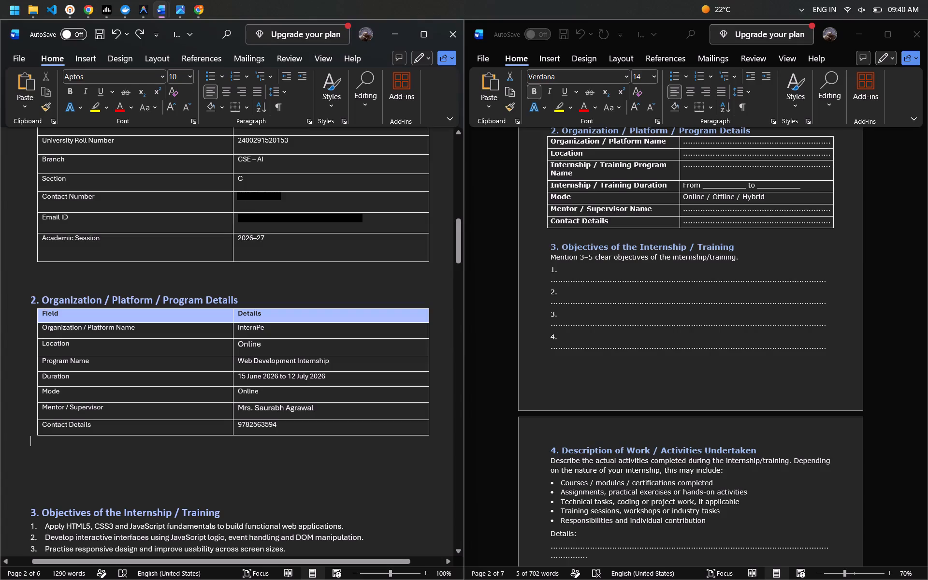
click(431, 428)
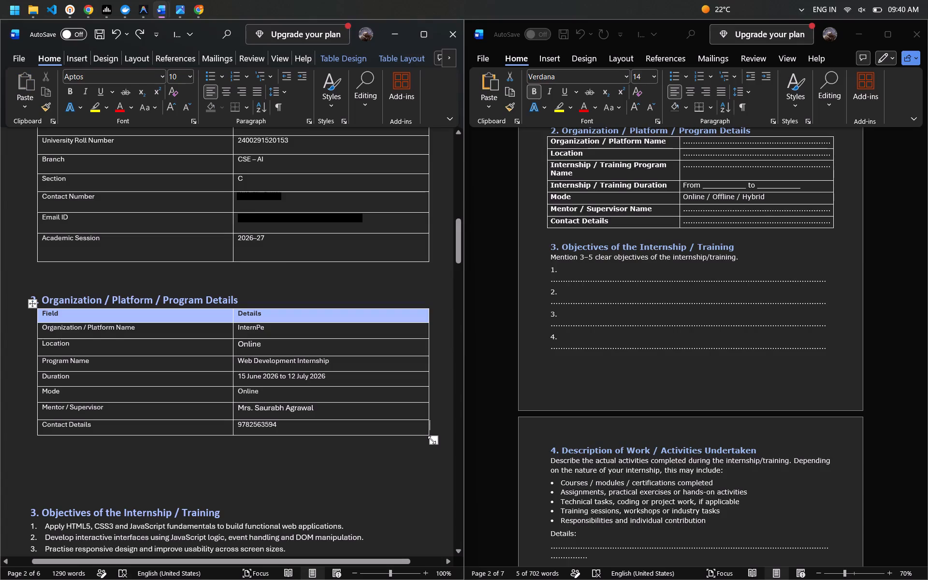
drag(432, 440, 428, 464)
Remove two blank lines between the Organization / Platform / Program Details table and the "3. Objectives of the Internship / Training" heading.
scroll(417, 470, down, 5)
click(95, 412)
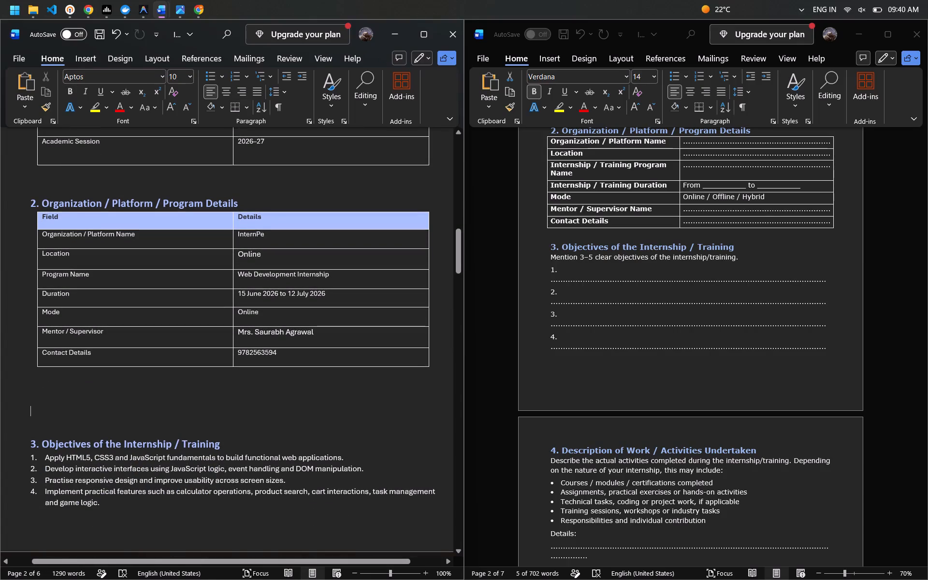
key(BackSpace)
key(BackSpace)
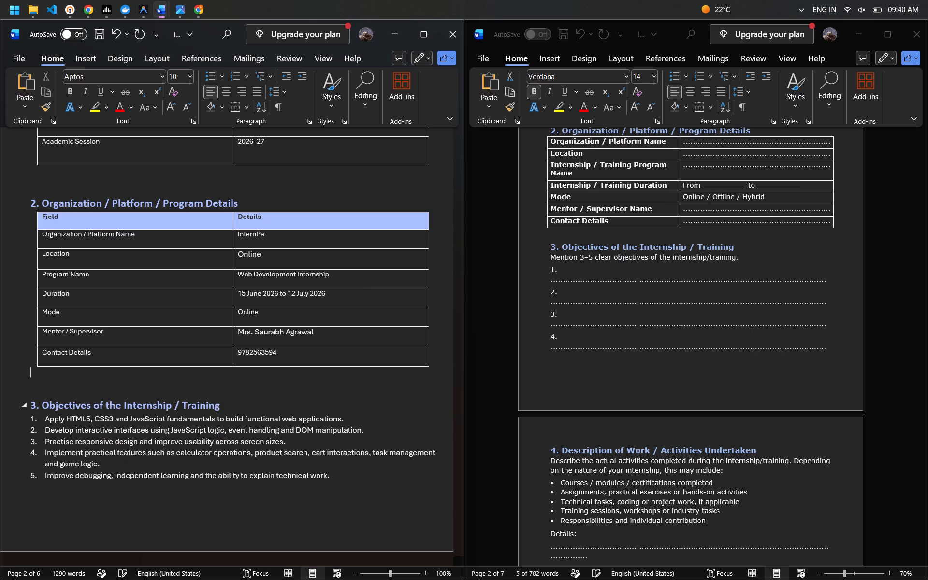
Compare the report's Description of Work and Topics / Technologies Covered sections with the same sections of the template.
scroll(91, 414, down, 5)
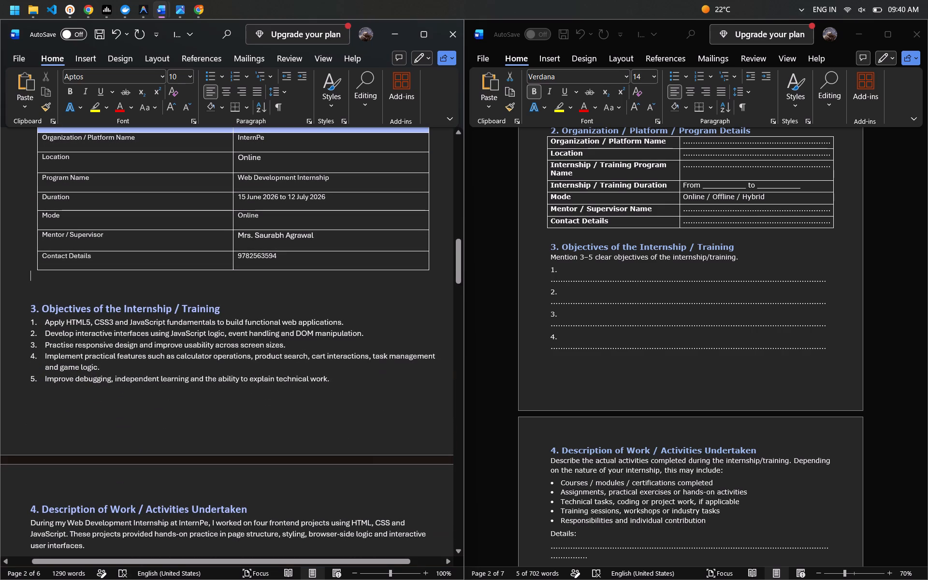
scroll(409, 429, down, 10)
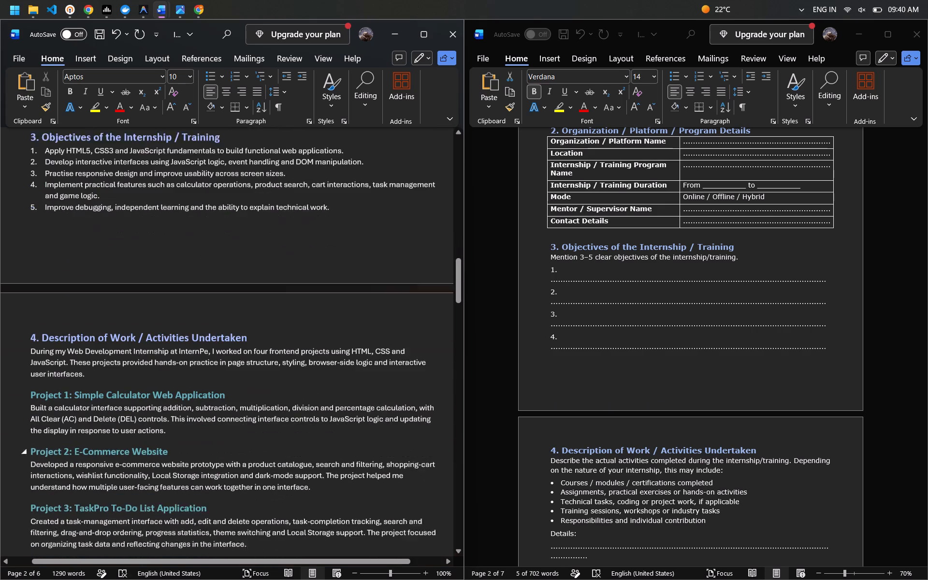
scroll(676, 367, down, 14)
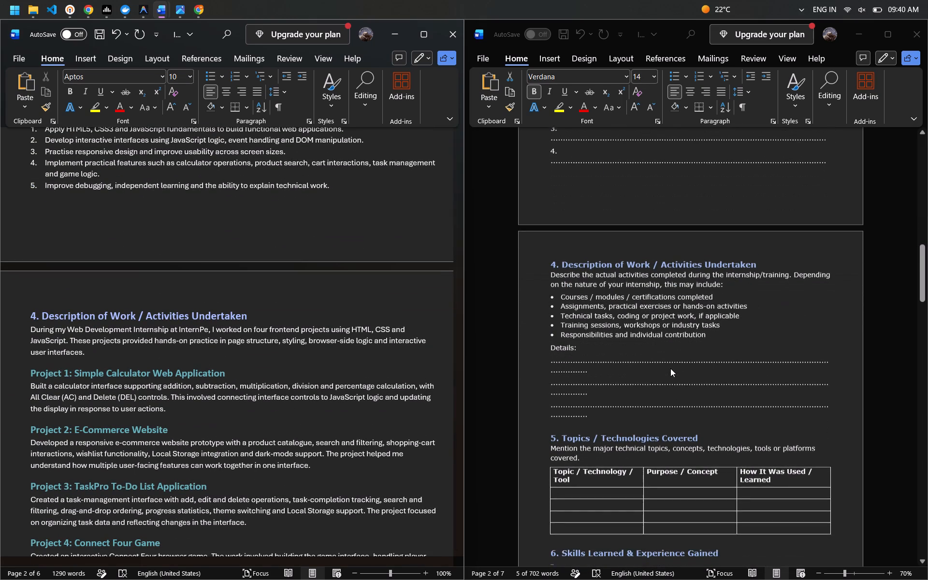
scroll(670, 368, down, 2)
scroll(267, 426, down, 3)
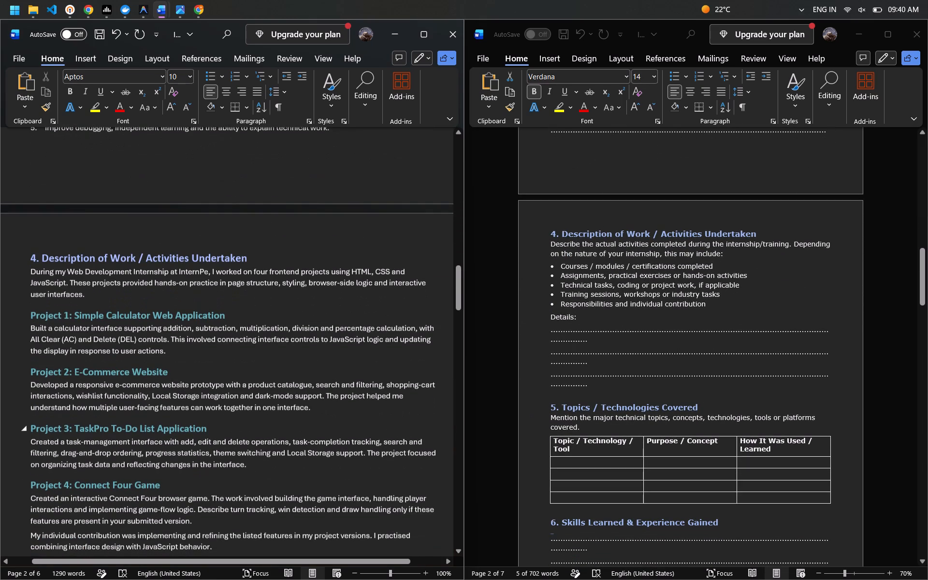
scroll(267, 426, down, 2)
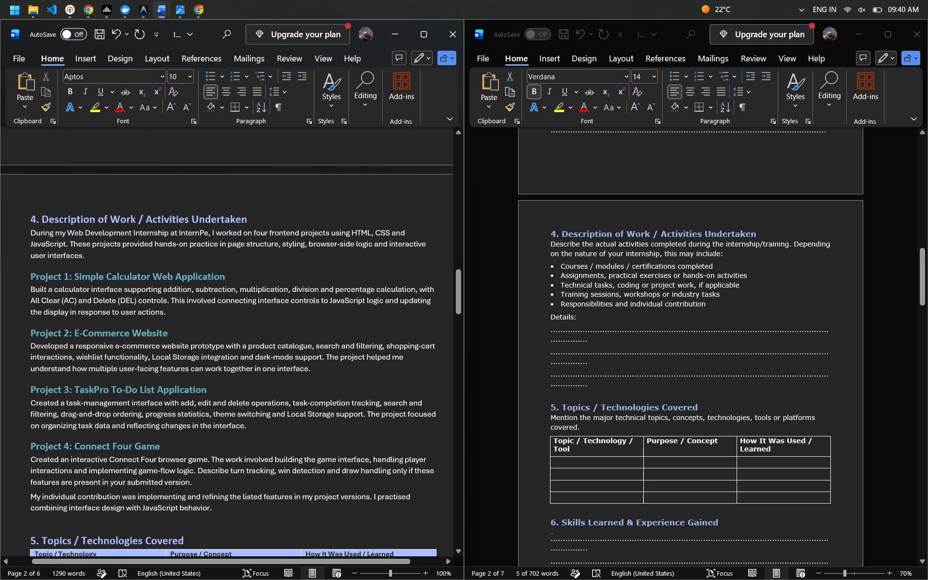
scroll(267, 426, down, 7)
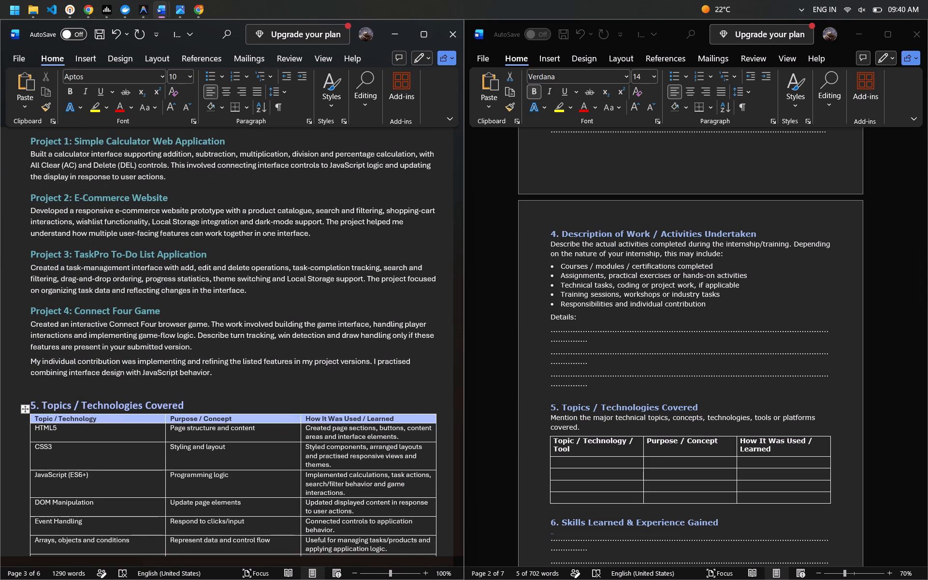
scroll(267, 426, down, 5)
scroll(485, 404, down, 5)
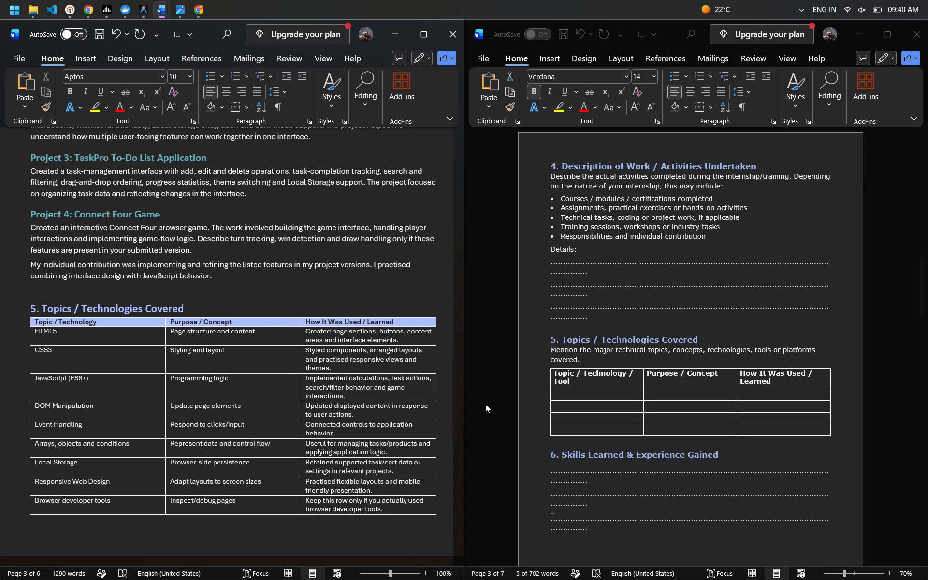
scroll(485, 404, down, 5)
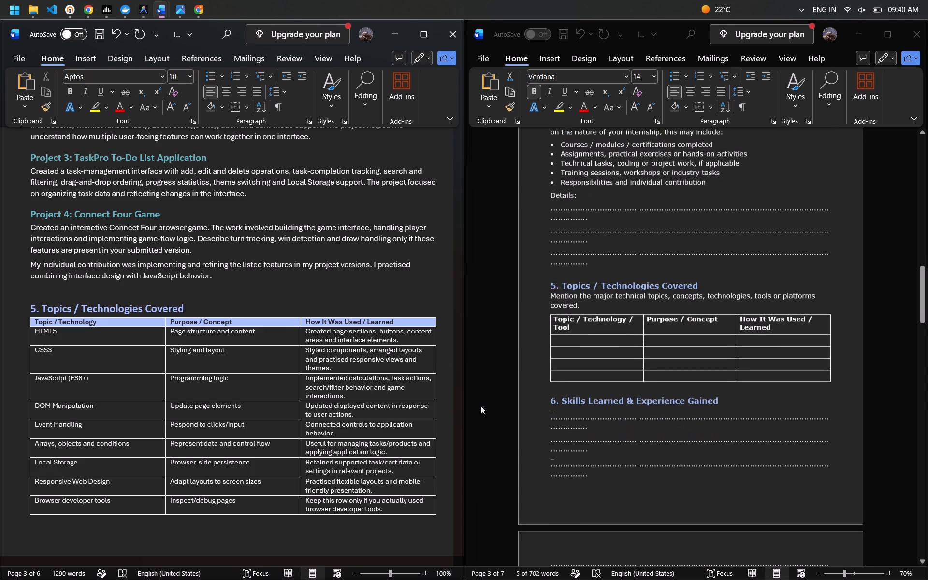
Compare the report's sections 6 and 7, covering skills, key learnings and contribution, with the corresponding template sections.
scroll(262, 421, down, 17)
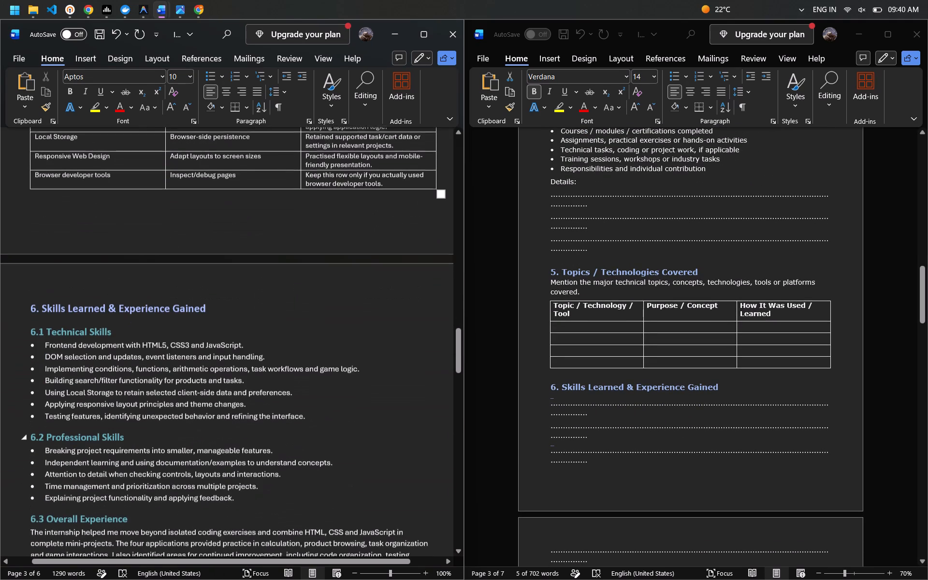
scroll(262, 421, down, 4)
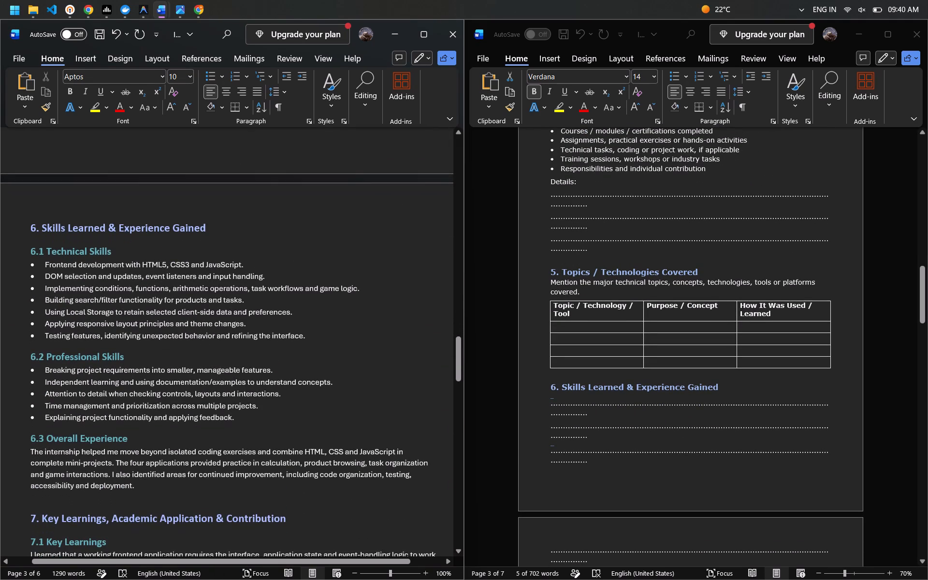
scroll(262, 421, down, 1)
scroll(262, 421, up, 5)
scroll(262, 421, down, 6)
scroll(472, 403, down, 4)
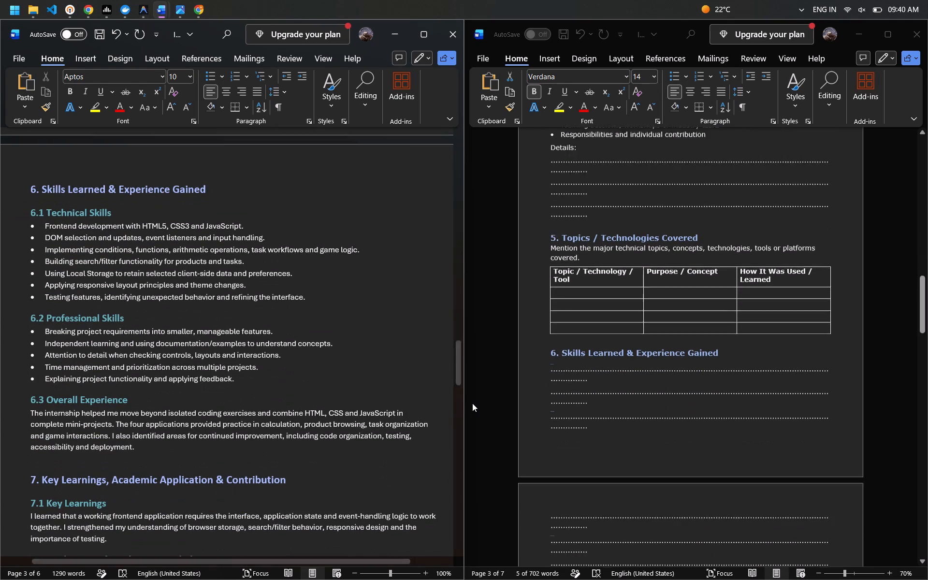
scroll(472, 403, down, 9)
scroll(232, 417, down, 4)
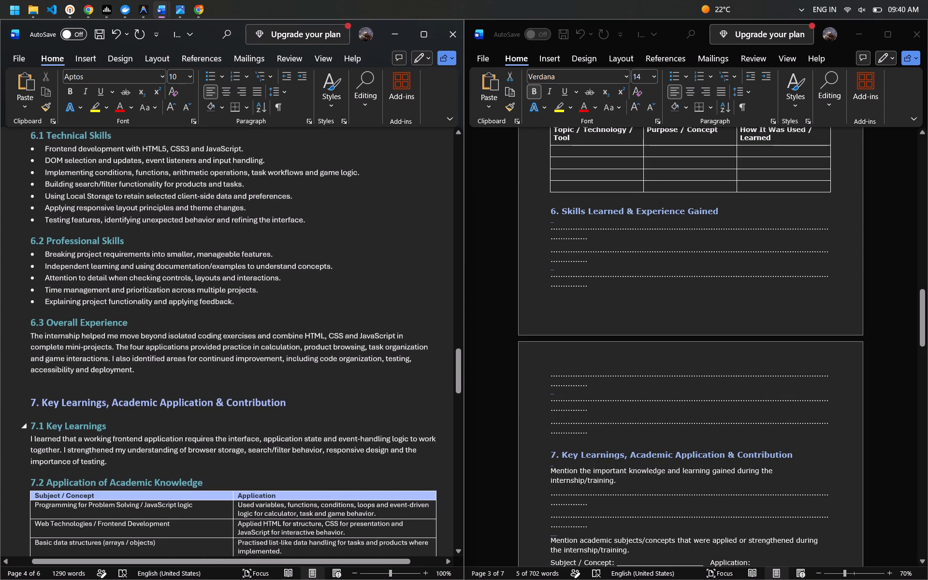
scroll(232, 417, up, 1)
scroll(232, 417, down, 1)
scroll(232, 417, up, 9)
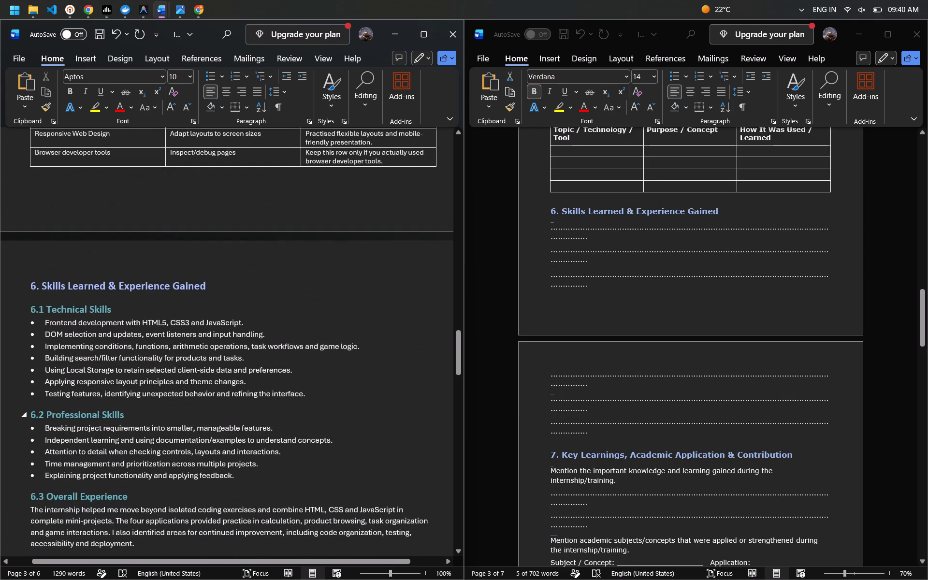
scroll(237, 377, down, 13)
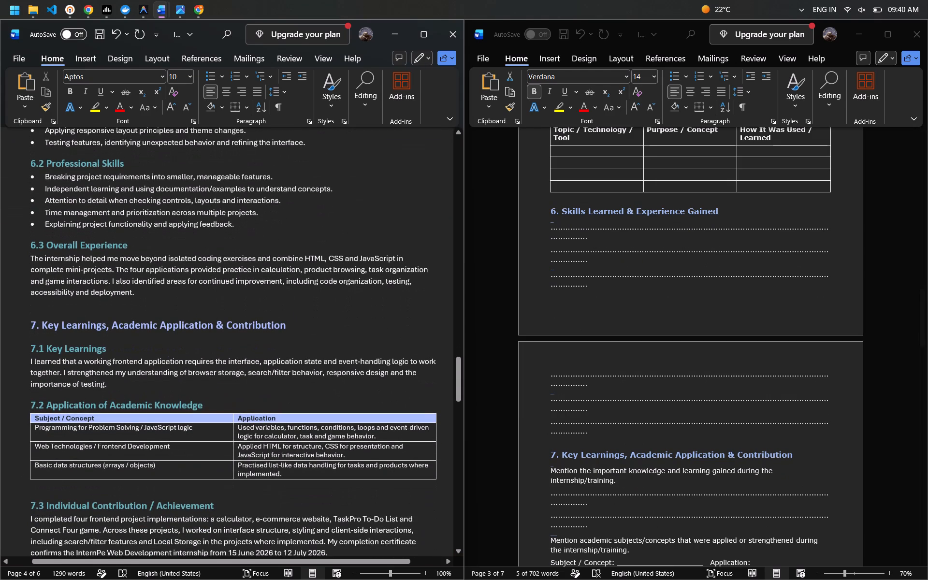
scroll(574, 345, down, 5)
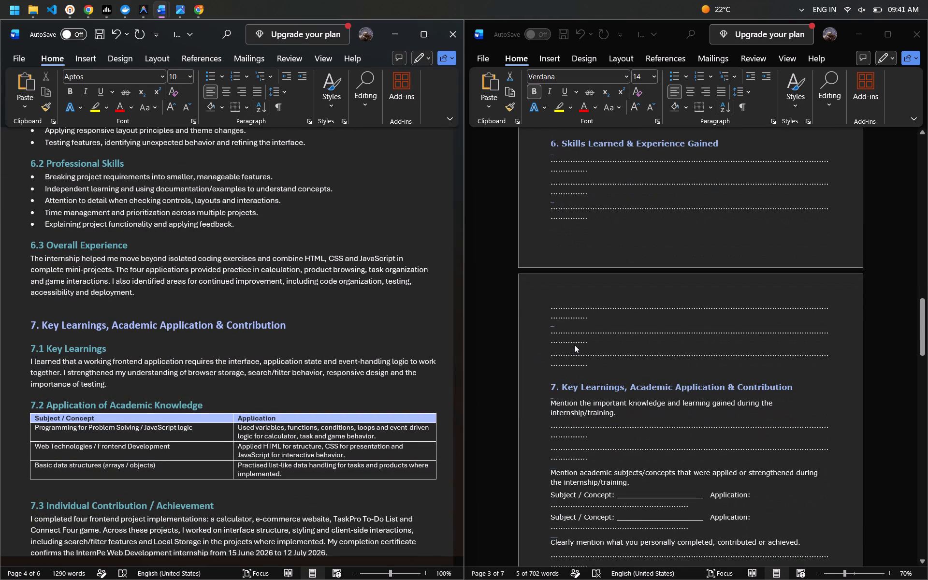
scroll(574, 345, down, 5)
scroll(372, 415, down, 6)
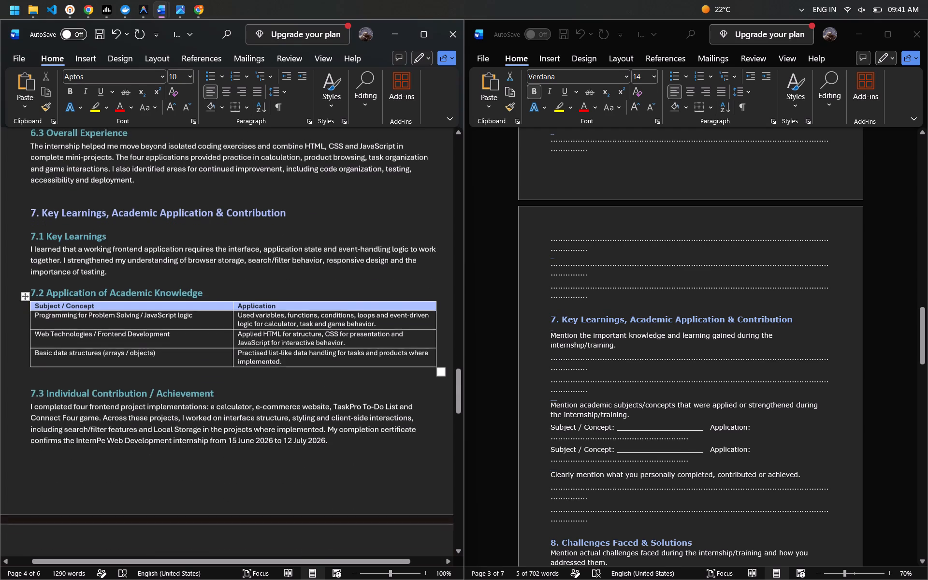
Review the report's sections 8 to 12, from challenges through certification and attachments, against the template's requirements.
scroll(363, 420, down, 19)
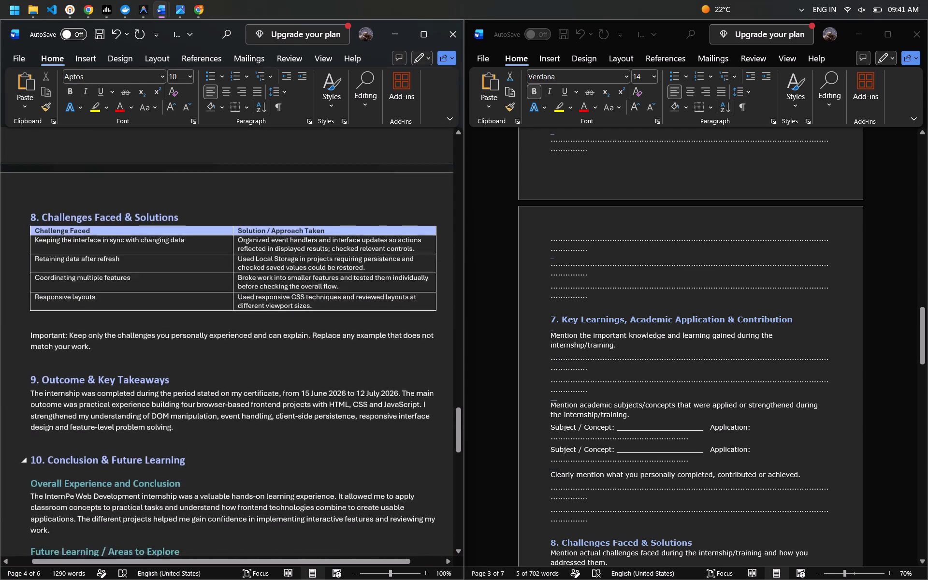
scroll(363, 420, down, 13)
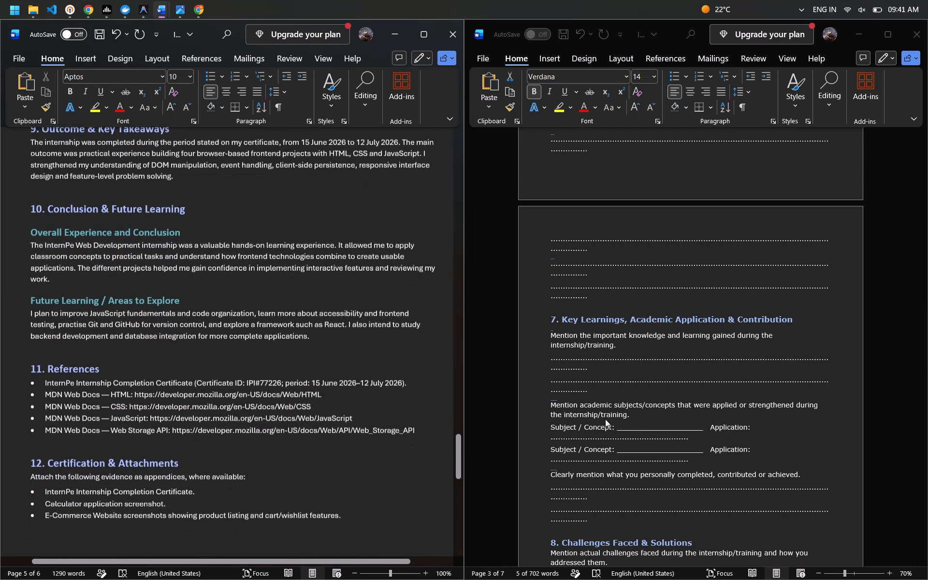
scroll(632, 419, down, 11)
scroll(329, 440, down, 7)
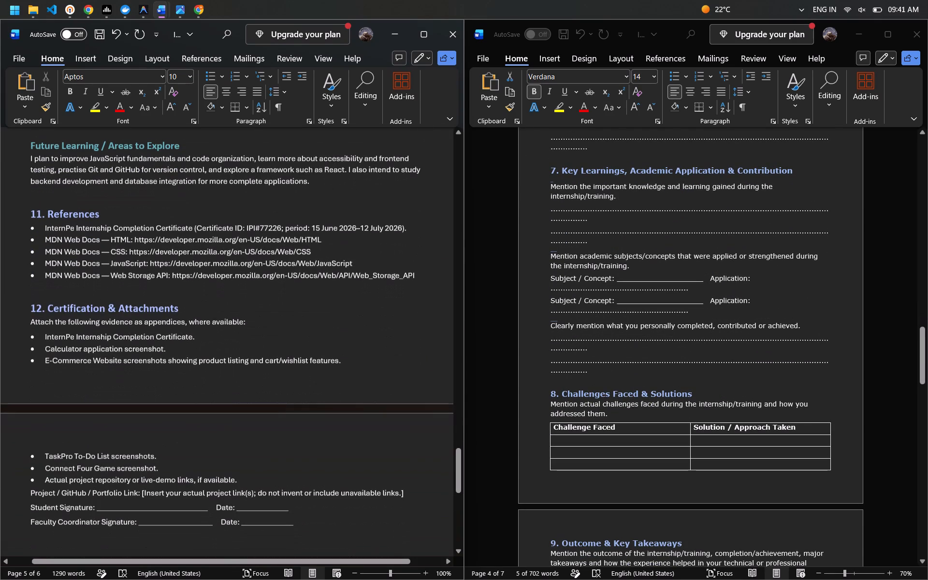
scroll(325, 441, down, 3)
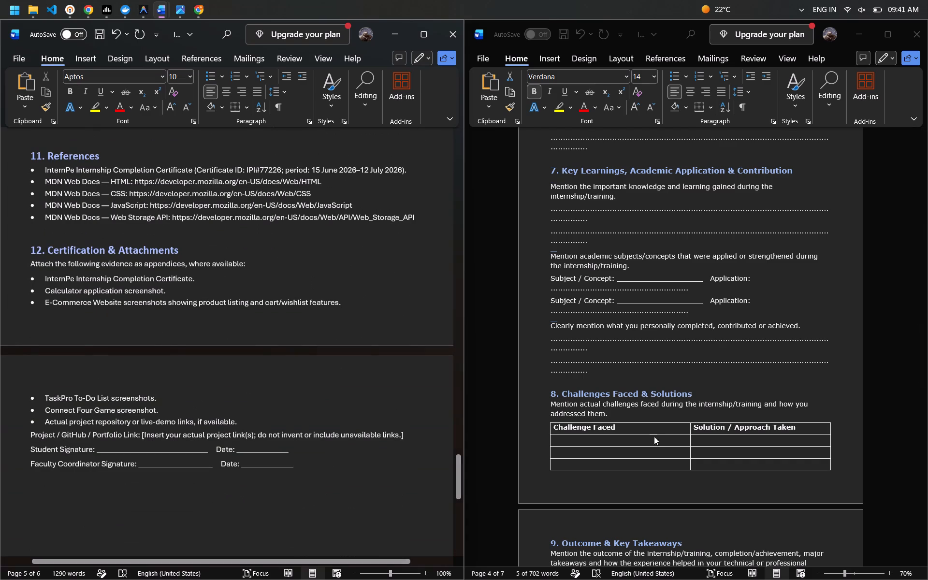
scroll(727, 433, down, 16)
scroll(727, 433, down, 5)
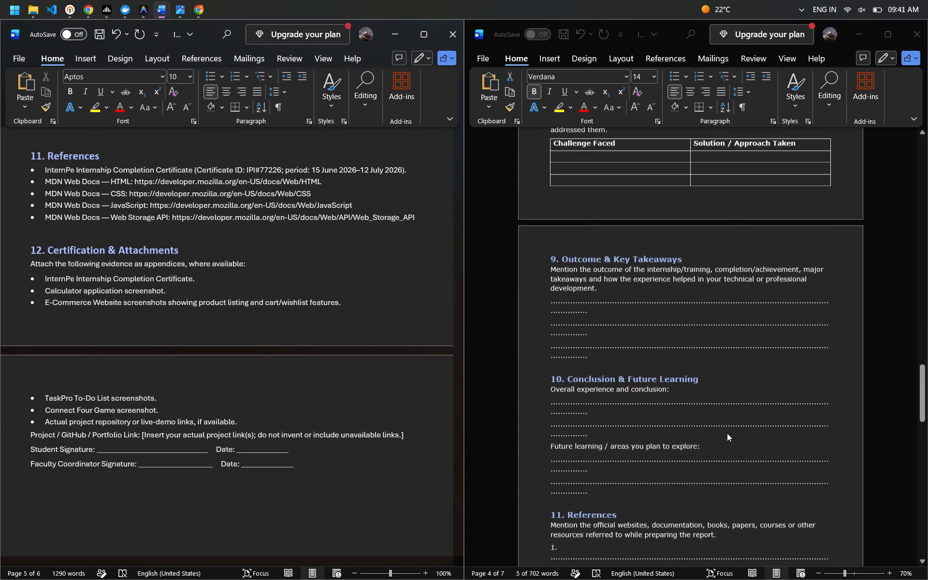
scroll(727, 433, down, 4)
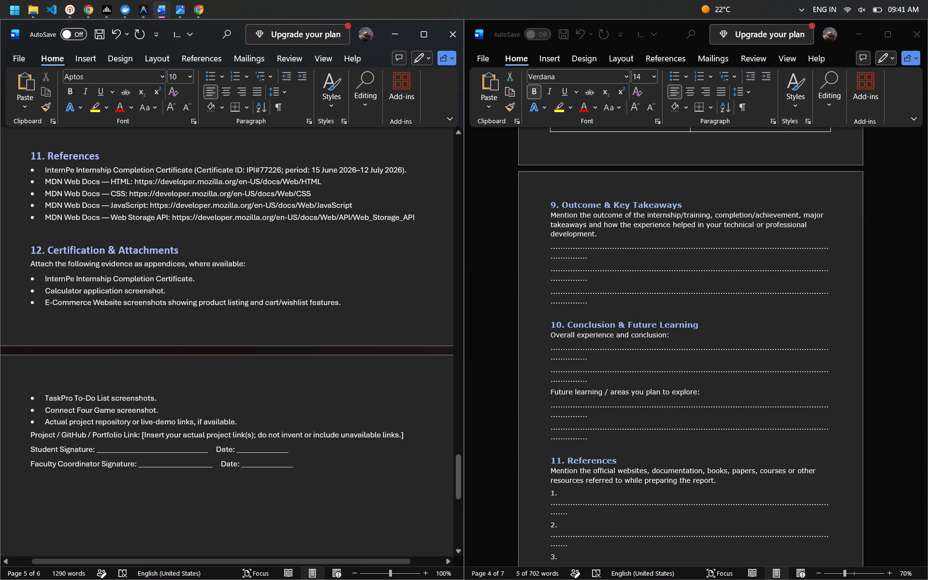
Recheck the report's sections 6 to 8 and read the template's References, Certification & Attachments and Important Guidelines sections.
scroll(380, 446, up, 17)
scroll(380, 446, down, 1)
scroll(380, 446, up, 17)
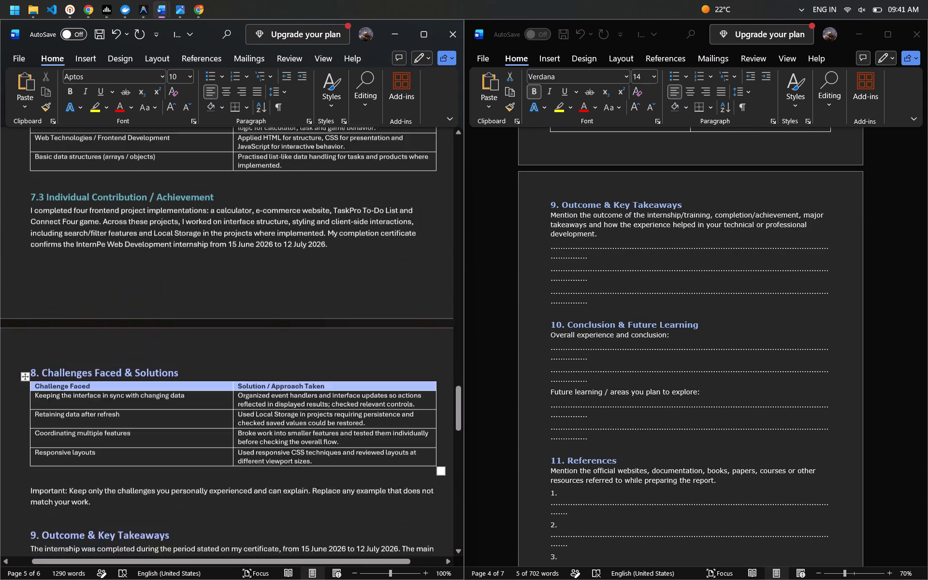
scroll(380, 446, up, 6)
scroll(380, 446, down, 1)
scroll(380, 446, up, 12)
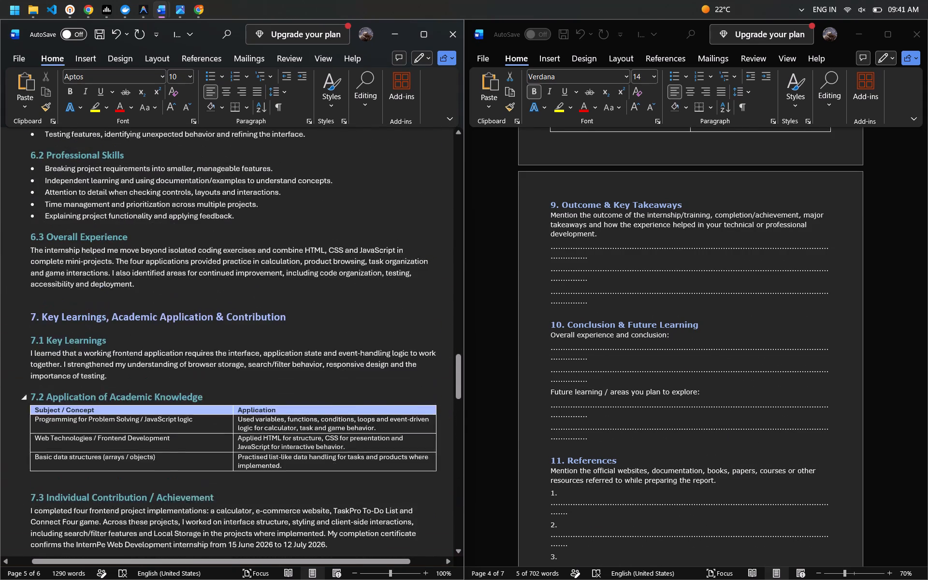
scroll(380, 446, up, 1)
scroll(727, 435, down, 16)
scroll(729, 427, down, 7)
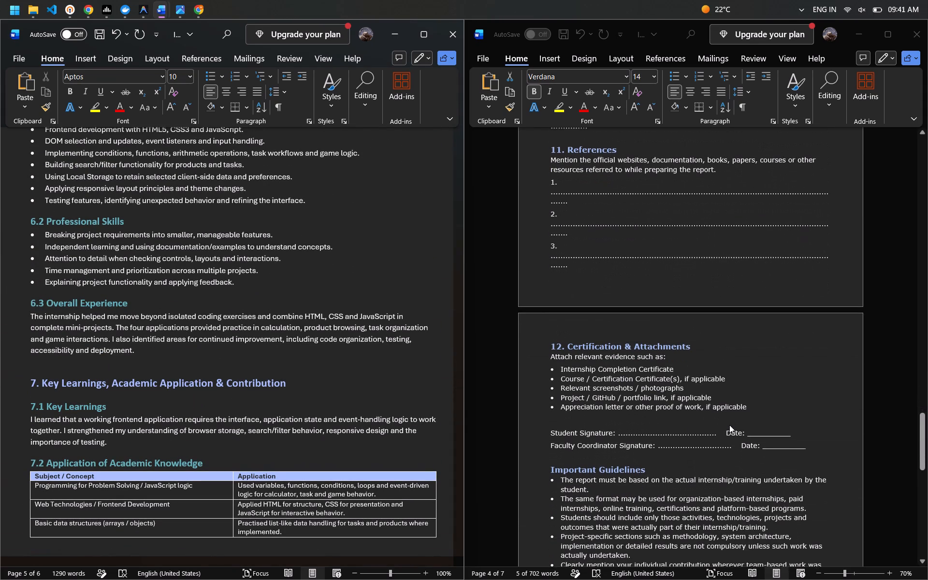
scroll(729, 425, down, 1)
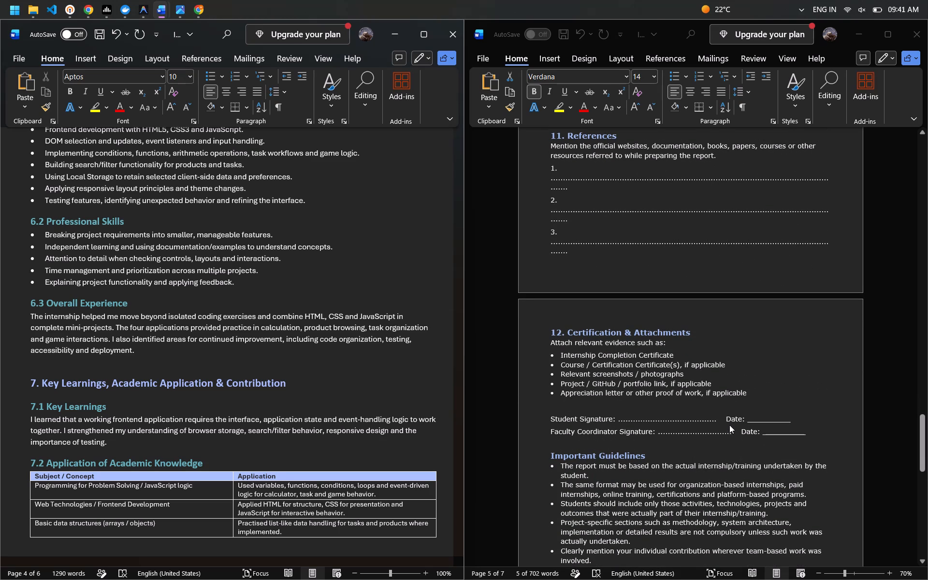
scroll(724, 411, down, 1)
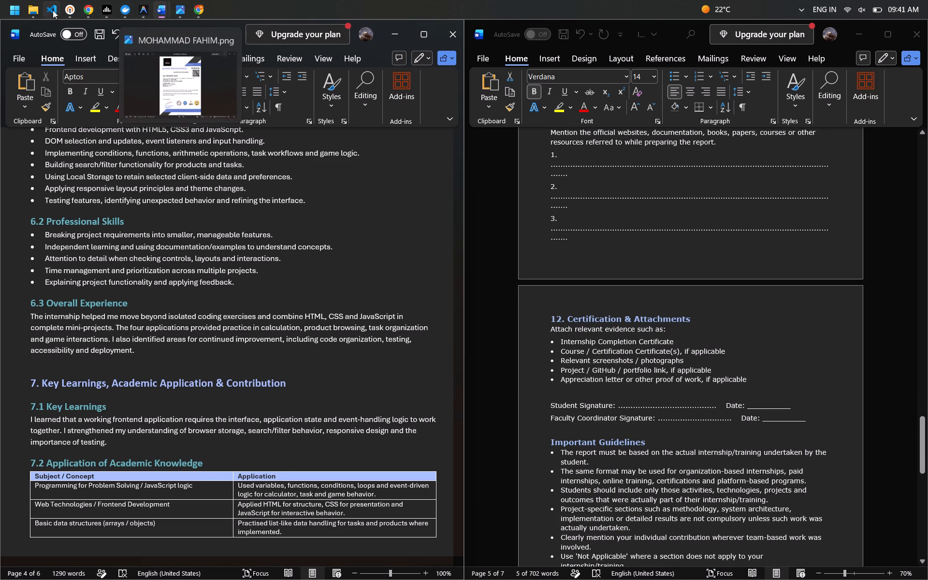
Copy the internship certificate image from the Downloads folder in File Explorer and return to the Word report.
click(29, 10)
right_click(440, 406)
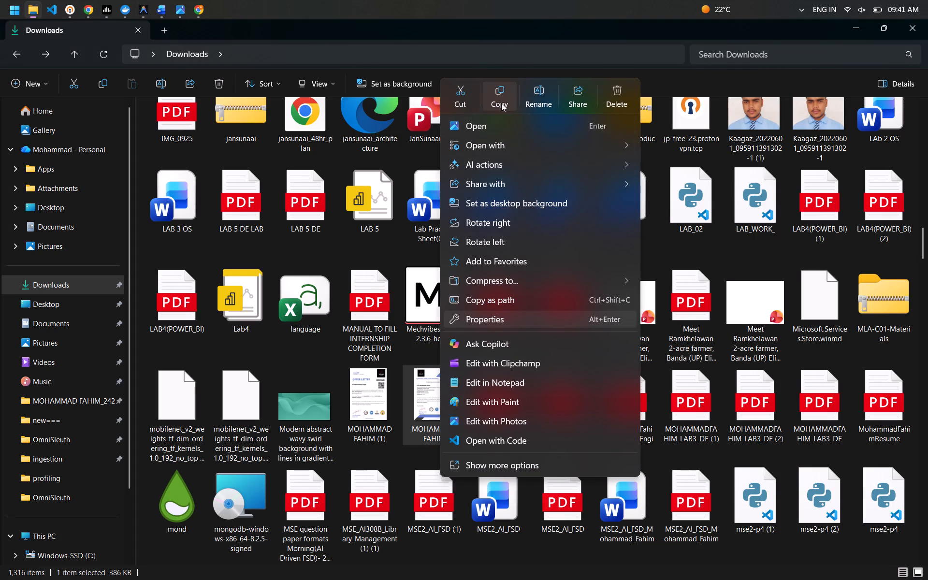
click(501, 103)
click(844, 29)
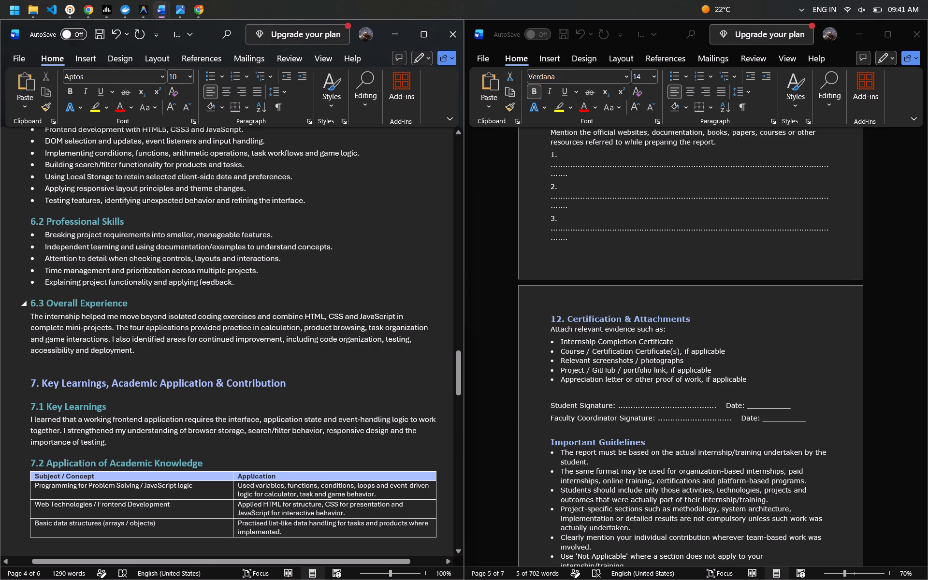
Reread the report's sections 6 to 11, from skills learned and individual contribution through challenges, conclusion and references.
scroll(200, 293, down, 4)
scroll(13, 312, down, 5)
scroll(101, 415, down, 13)
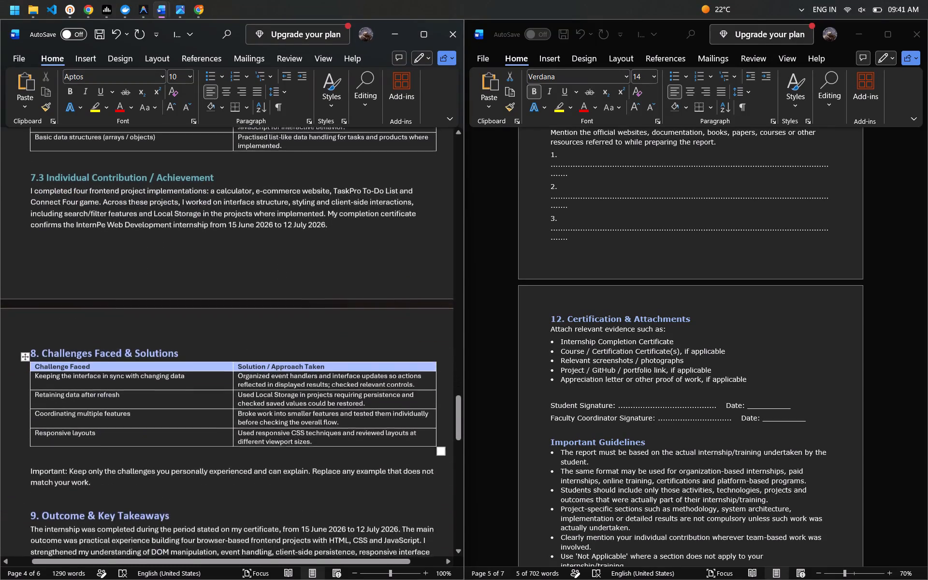
scroll(101, 415, down, 6)
scroll(89, 369, down, 7)
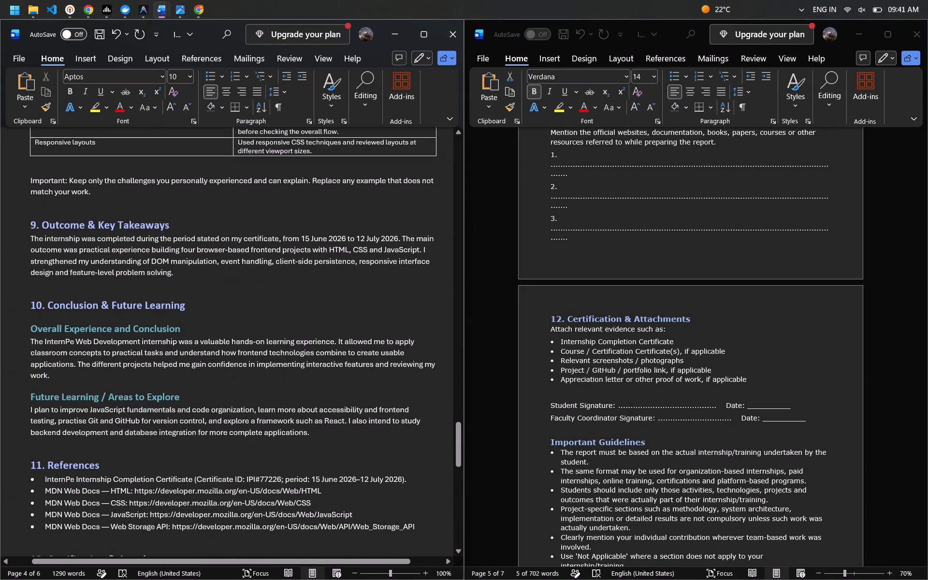
scroll(89, 369, up, 6)
scroll(89, 369, up, 16)
scroll(89, 369, down, 1)
scroll(89, 369, up, 4)
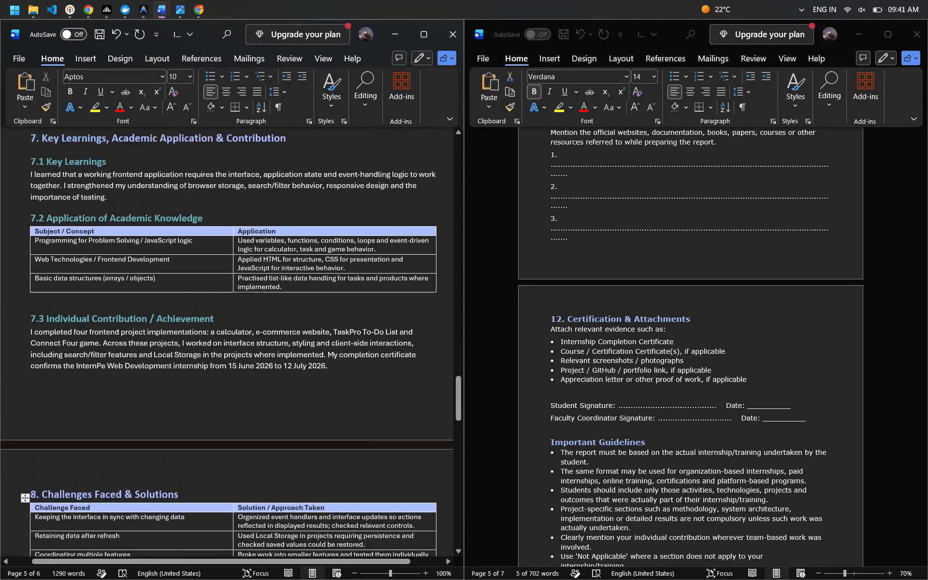
scroll(114, 383, up, 20)
scroll(114, 383, up, 3)
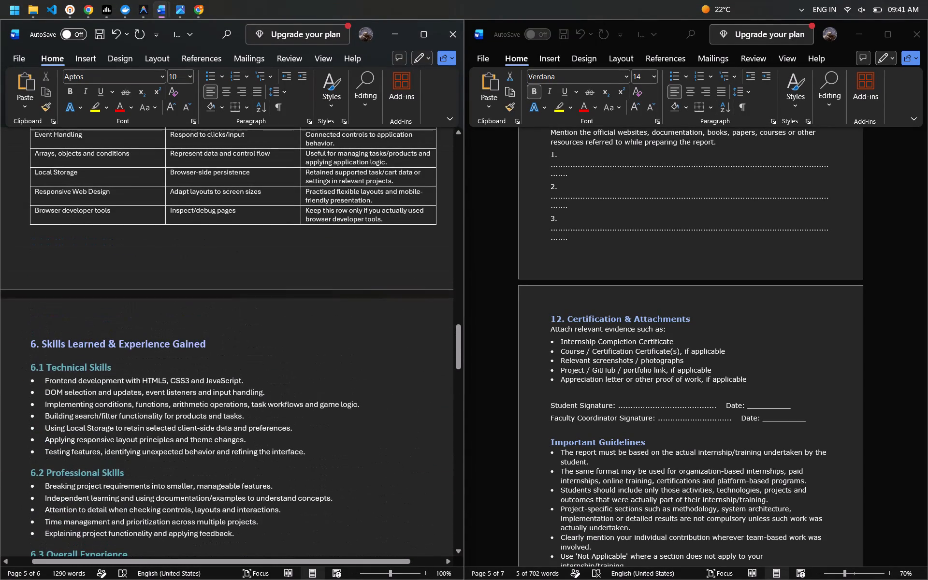
scroll(116, 384, down, 5)
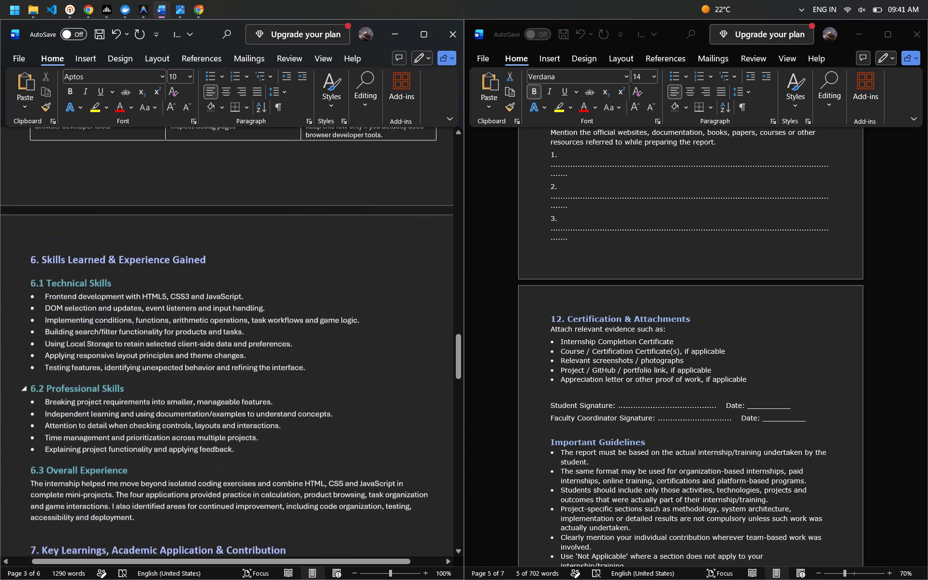
scroll(116, 384, down, 6)
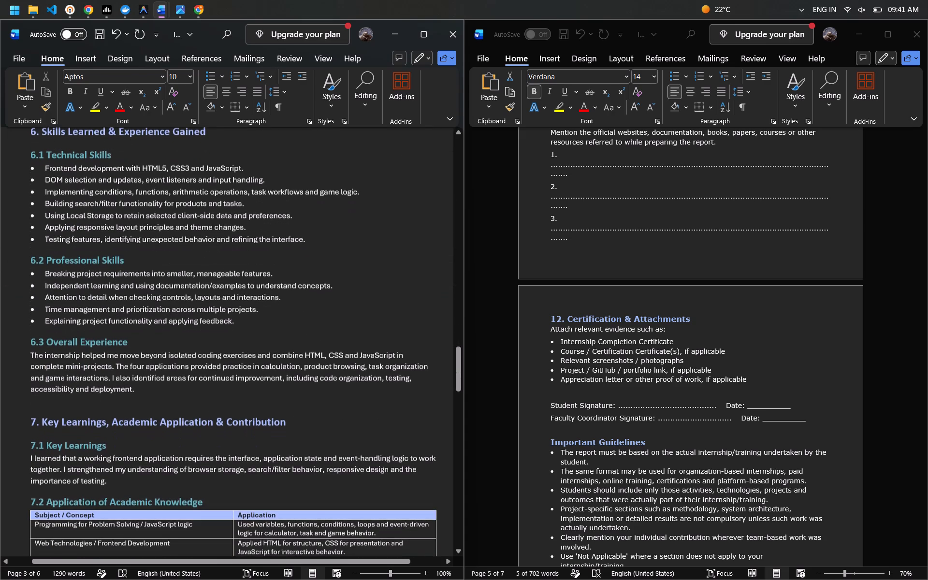
scroll(116, 384, down, 3)
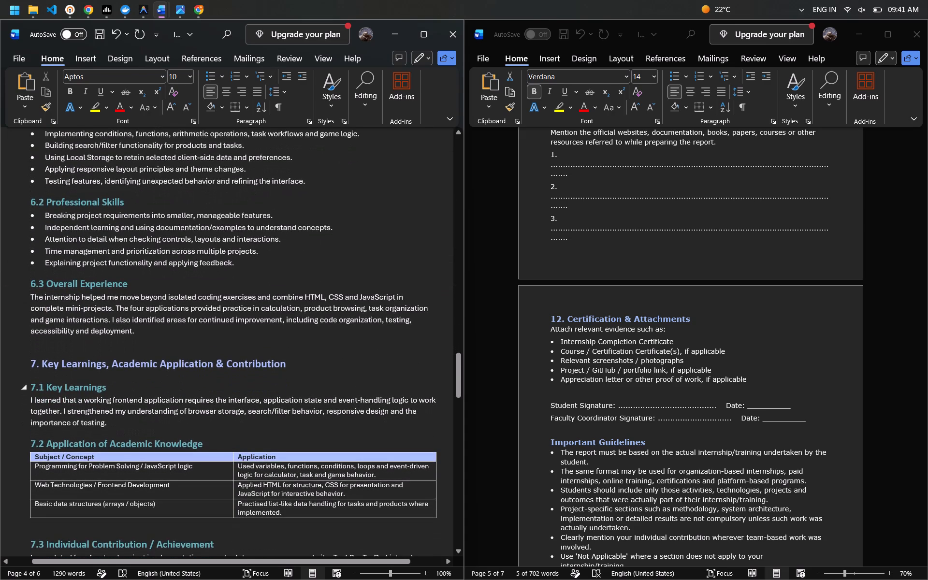
scroll(131, 381, down, 5)
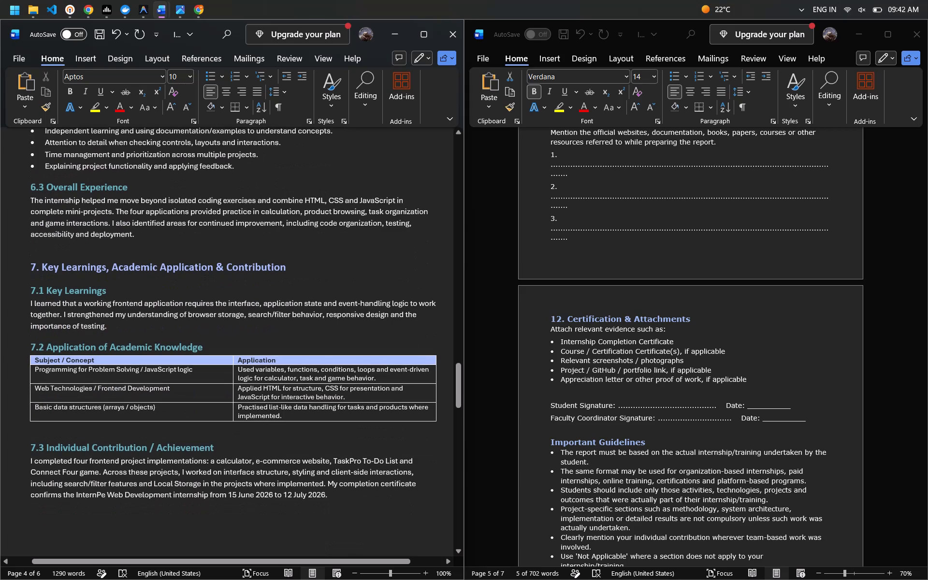
Compare the report's section 7 Key Learnings and section 8 Challenges Faced & Solutions with the template's matching sections.
scroll(394, 377, up, 5)
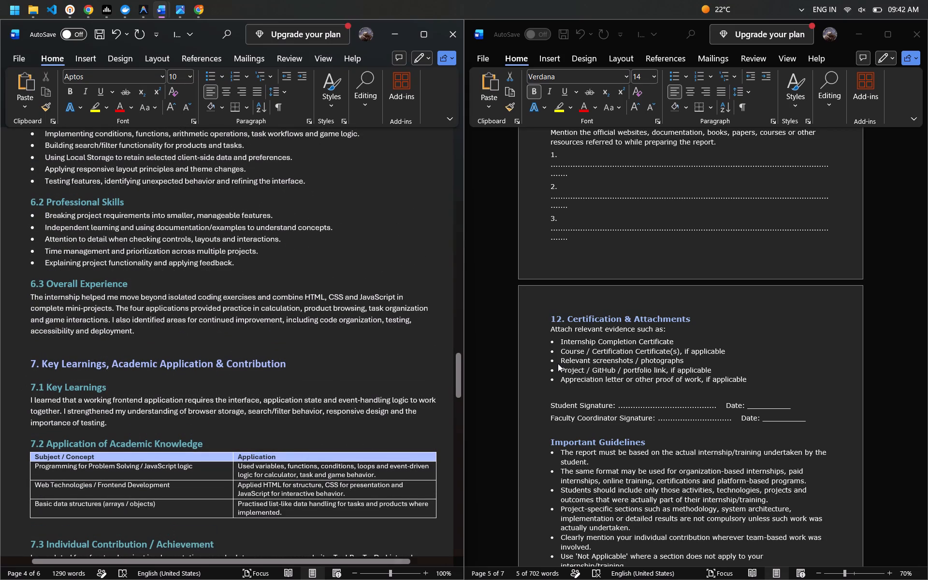
scroll(559, 363, up, 9)
scroll(559, 363, down, 1)
scroll(559, 363, up, 16)
scroll(559, 363, up, 6)
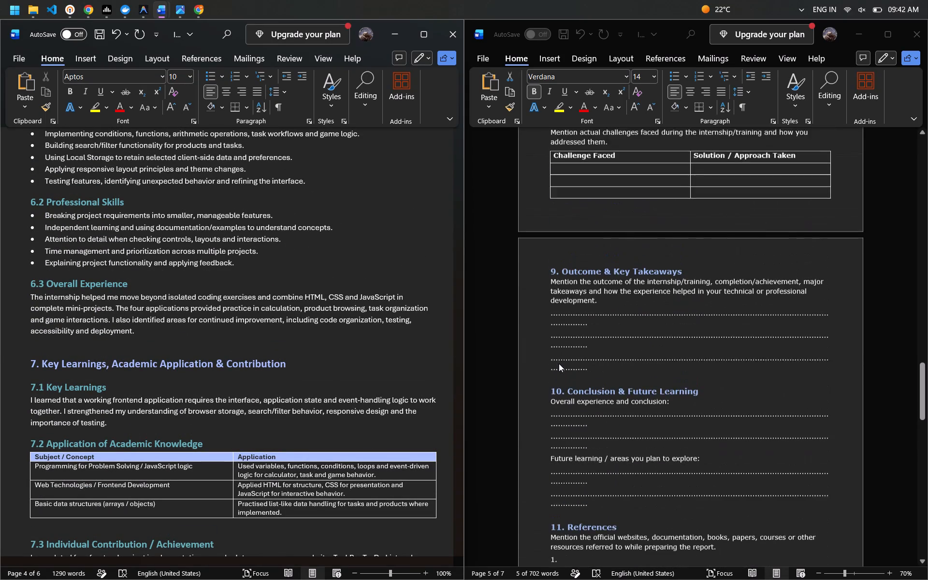
scroll(559, 363, up, 1)
scroll(559, 363, down, 1)
scroll(559, 363, up, 3)
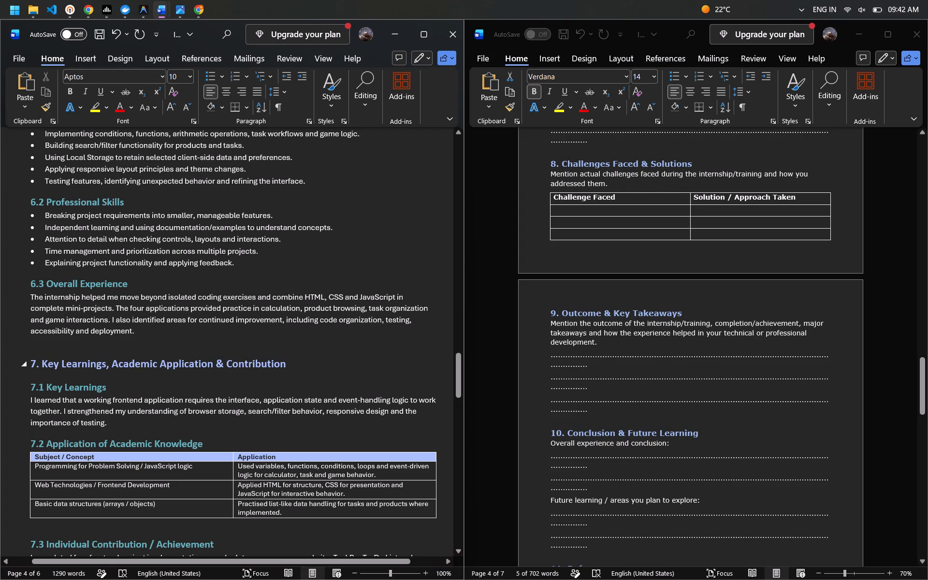
scroll(618, 327, up, 15)
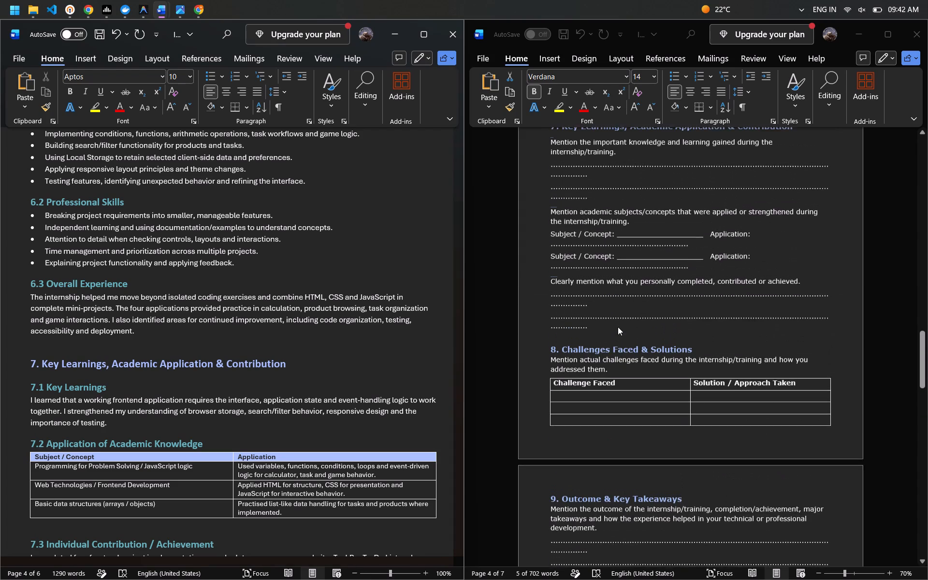
scroll(306, 403, down, 3)
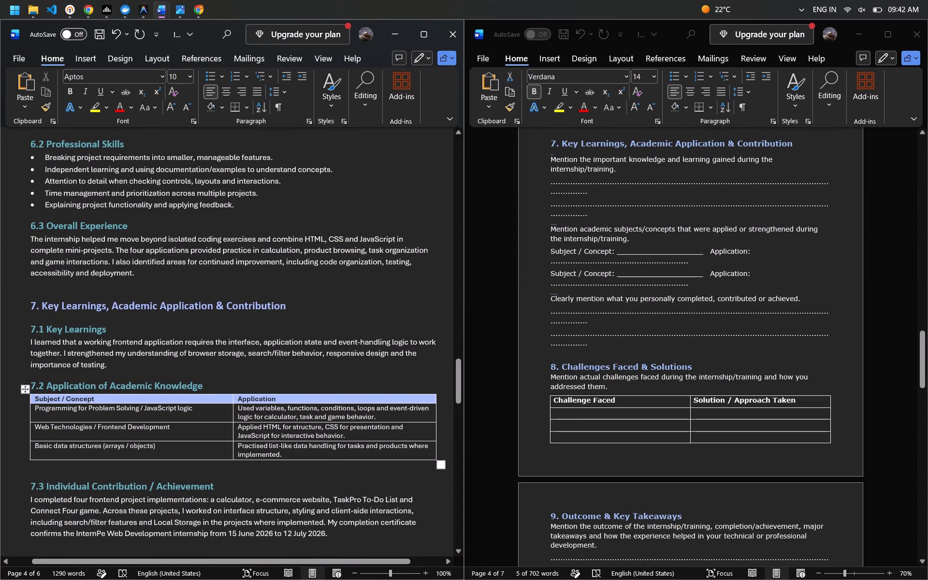
scroll(309, 400, down, 6)
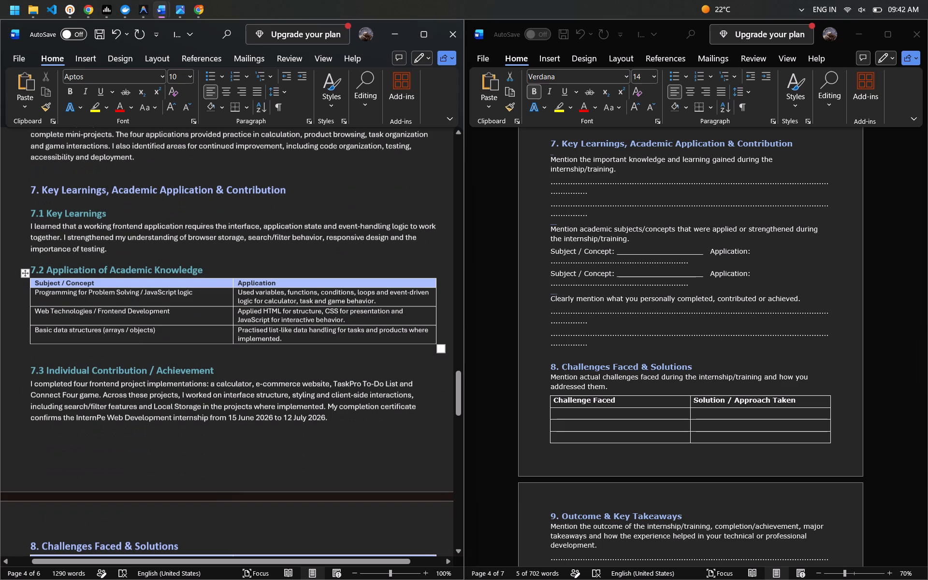
scroll(660, 381, down, 4)
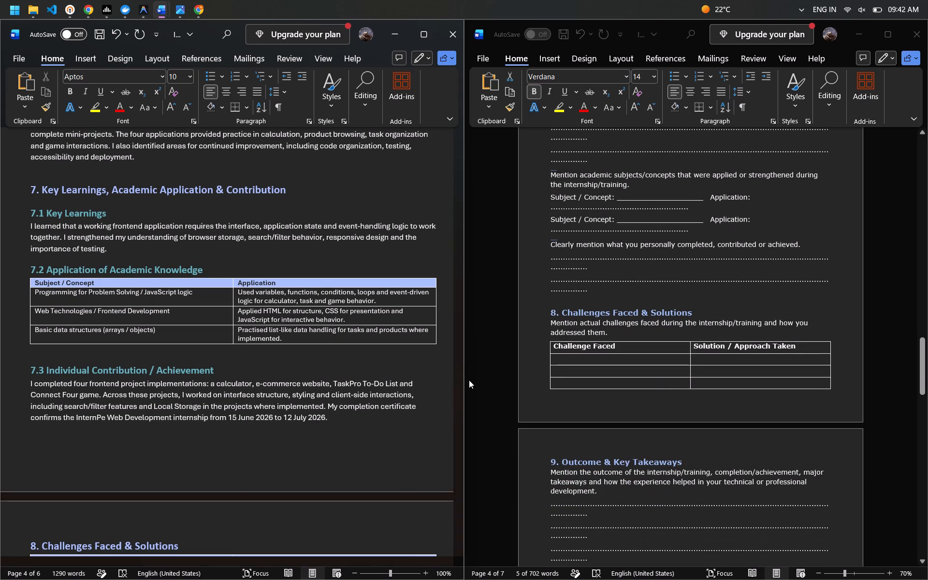
scroll(299, 380, down, 4)
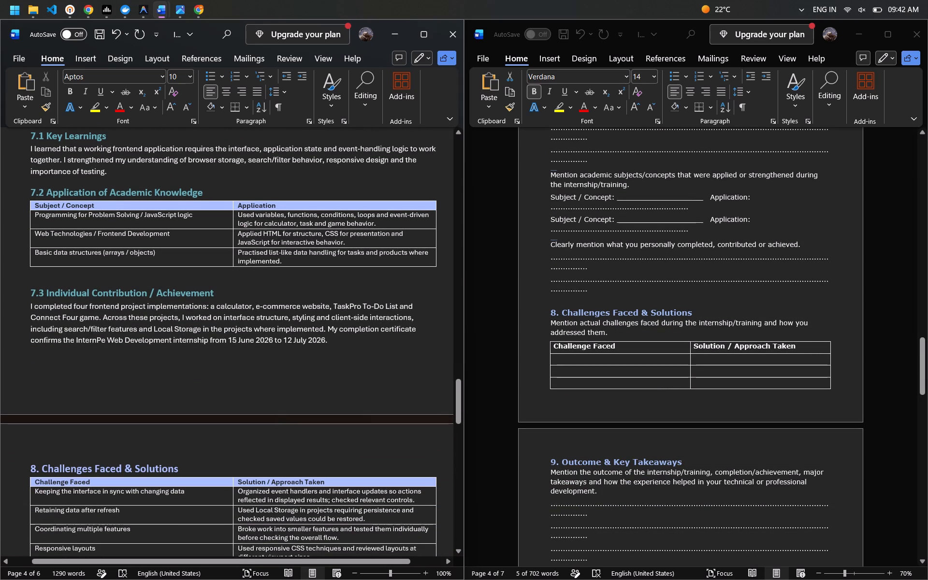
scroll(299, 380, down, 9)
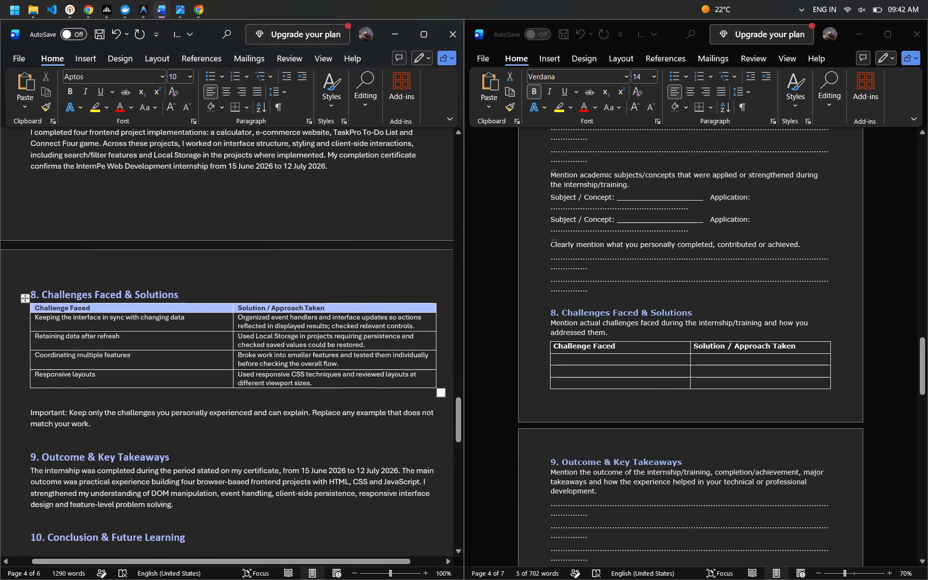
Compare the report's sections 9 to 12, from outcome and conclusion to references and attachments, with the template's layout.
scroll(299, 380, down, 11)
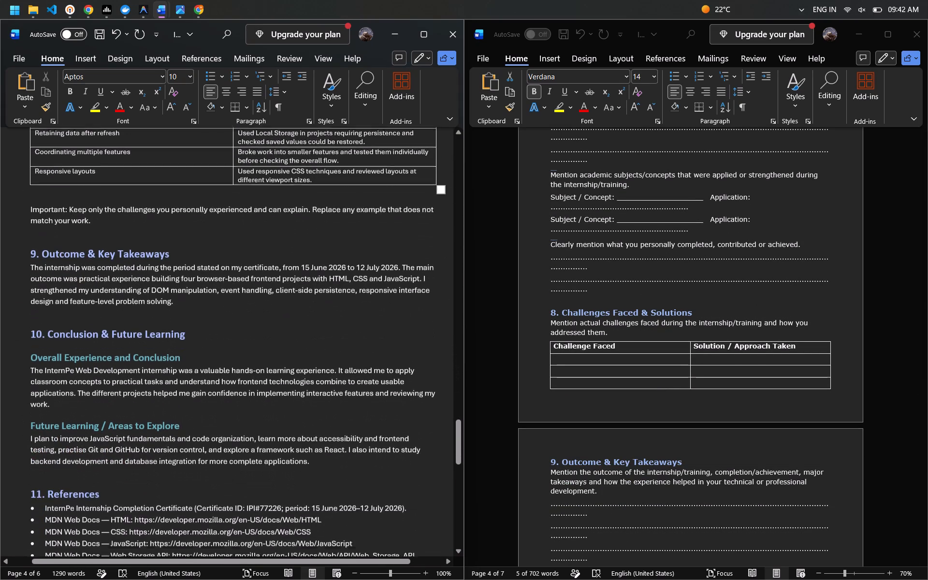
scroll(497, 371, down, 2)
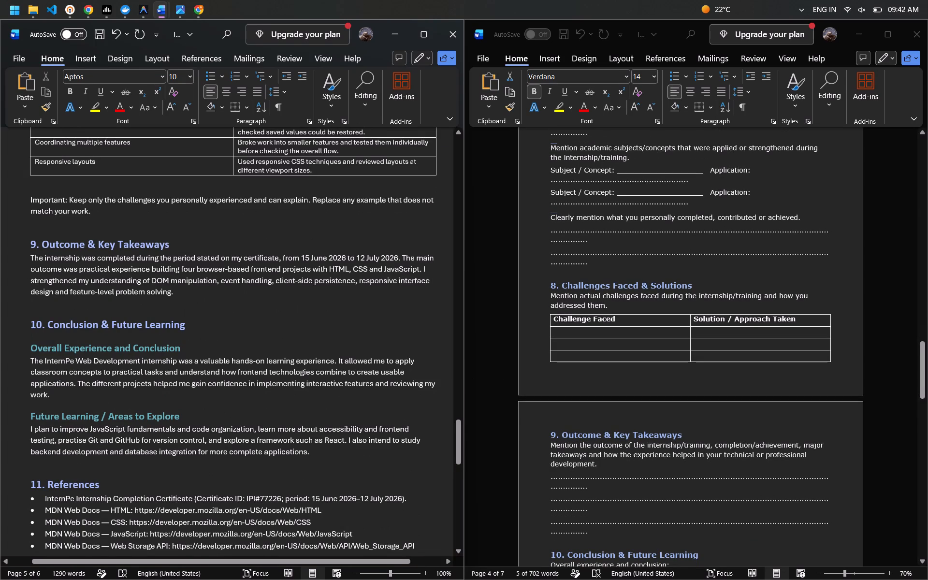
scroll(214, 363, down, 6)
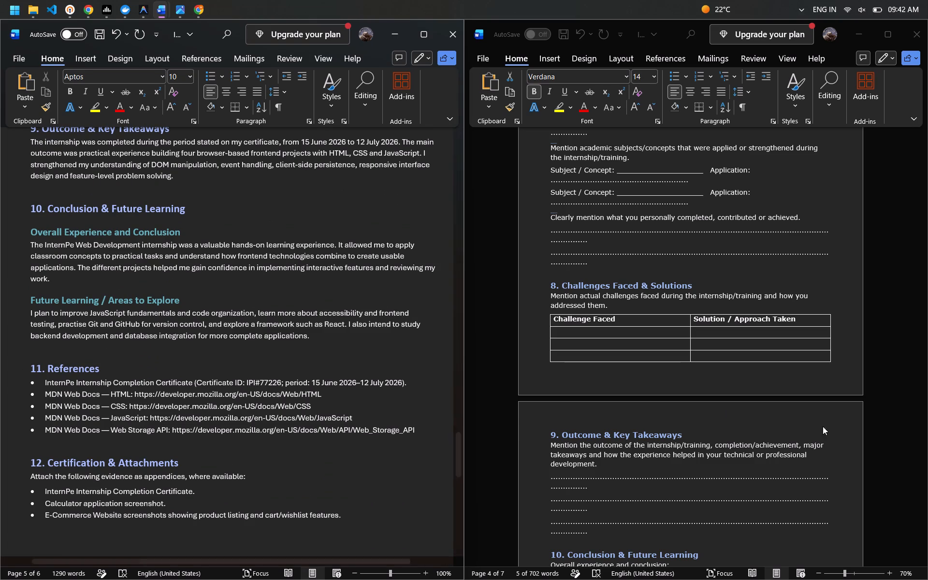
scroll(741, 427, down, 9)
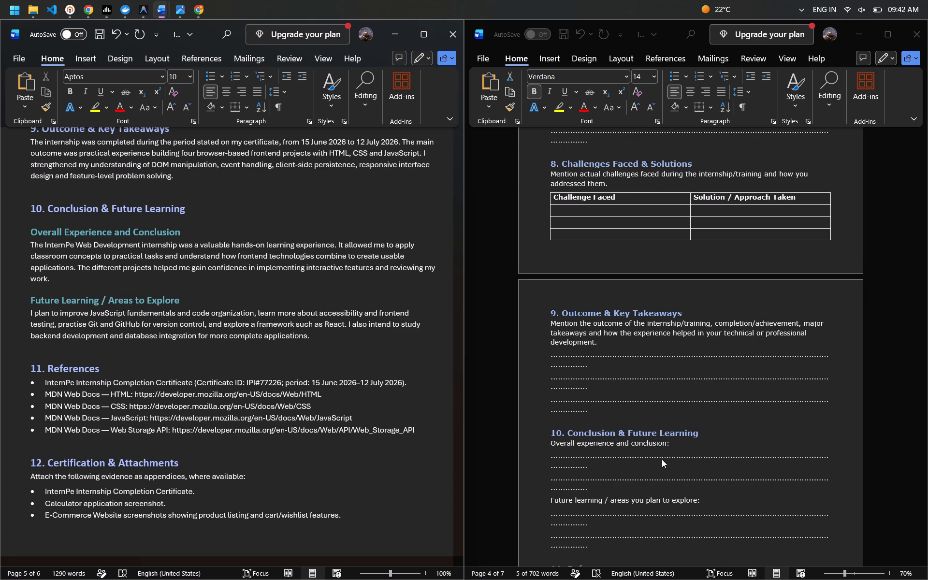
scroll(661, 448, down, 12)
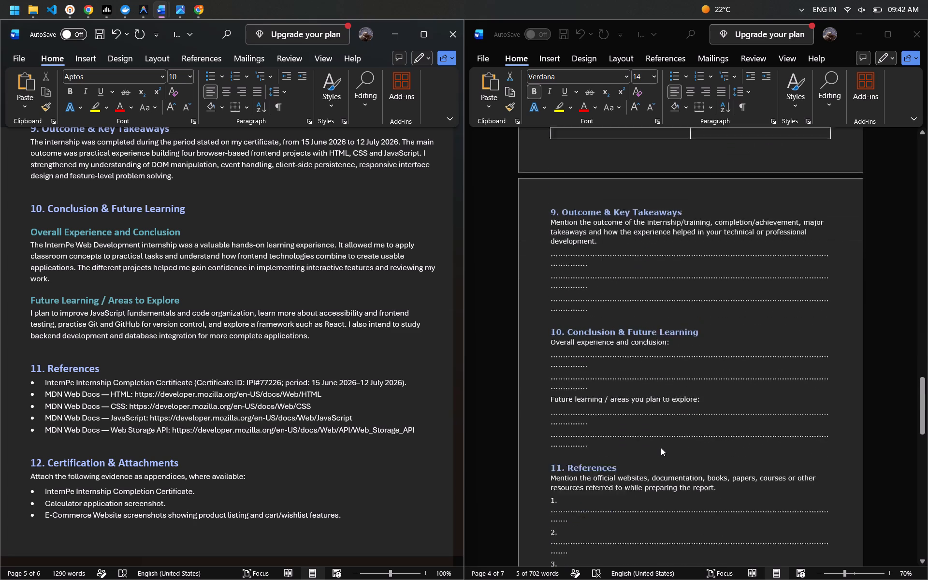
scroll(661, 448, down, 7)
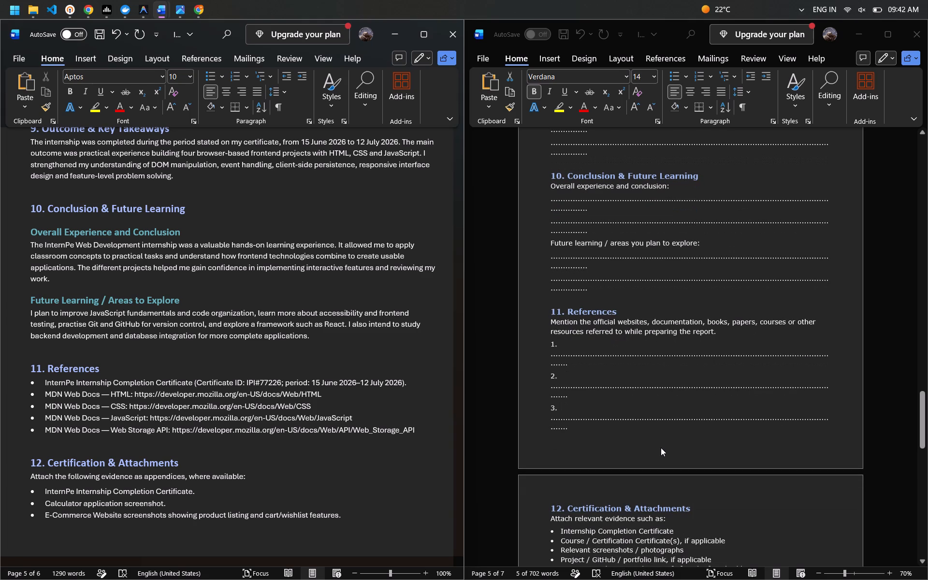
scroll(661, 448, down, 9)
scroll(194, 395, down, 10)
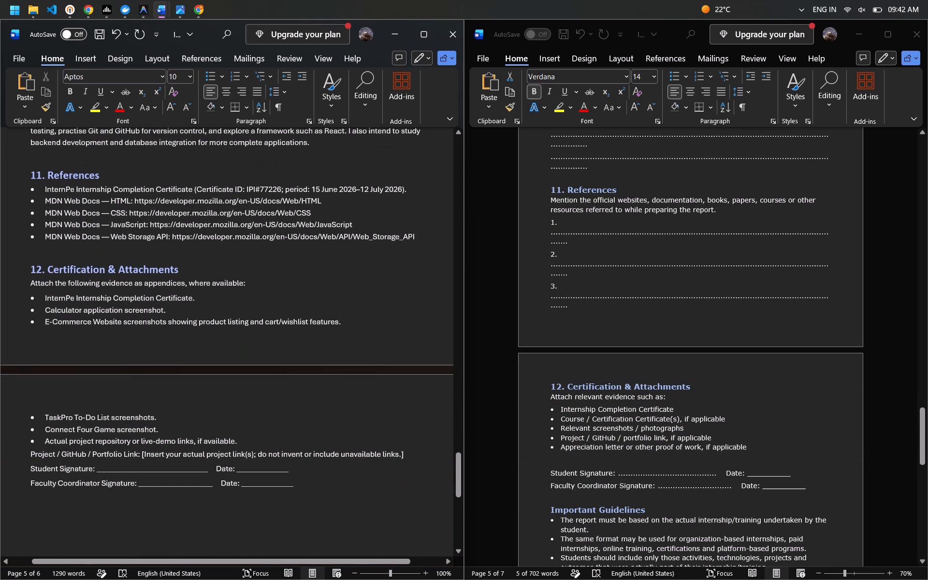
scroll(193, 394, down, 7)
scroll(193, 394, up, 5)
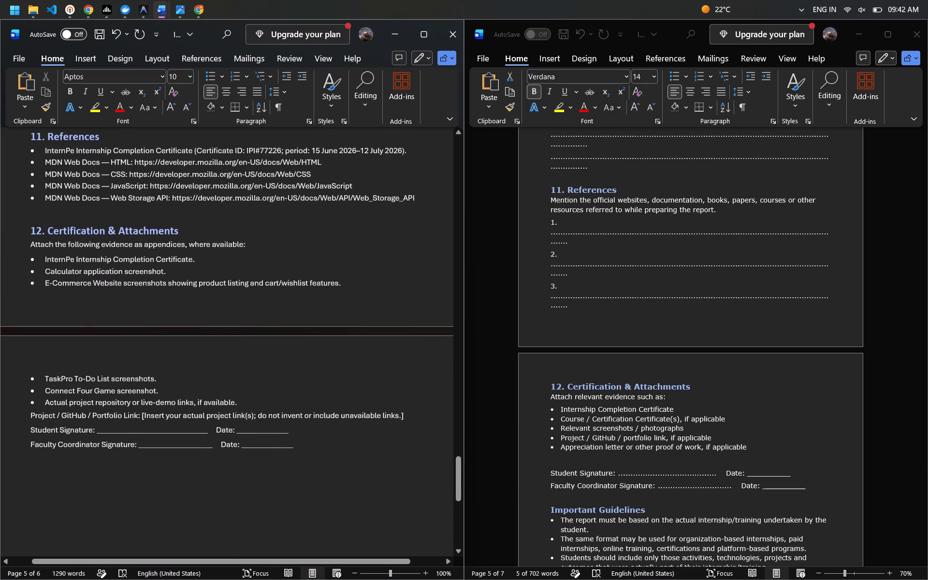
scroll(193, 394, down, 4)
scroll(193, 394, up, 4)
Add unbulleted blank lines after the last MDN reference so section 12 Certification & Attachments starts on a new page.
scroll(178, 385, up, 5)
scroll(178, 385, down, 1)
scroll(178, 385, up, 1)
click(435, 291)
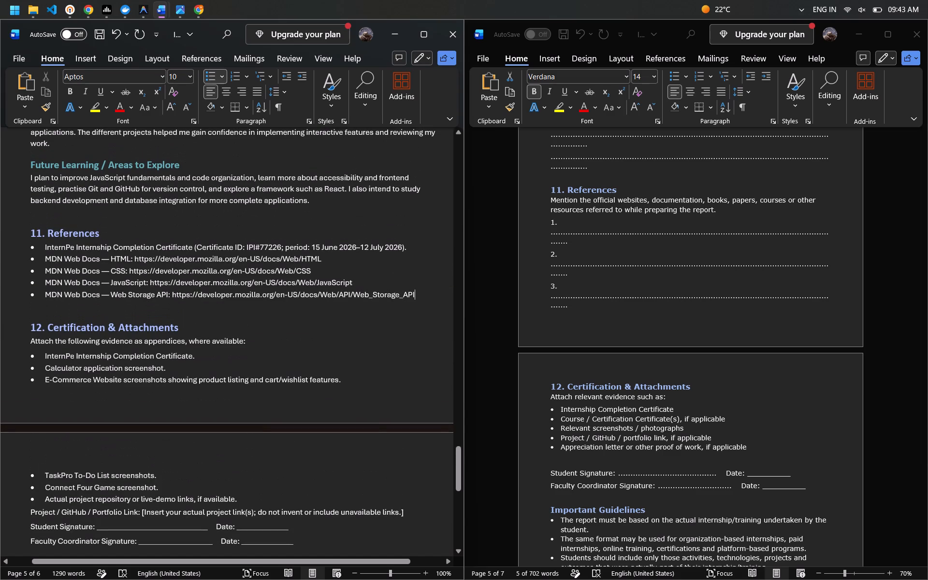
key(Return)
key(Return)
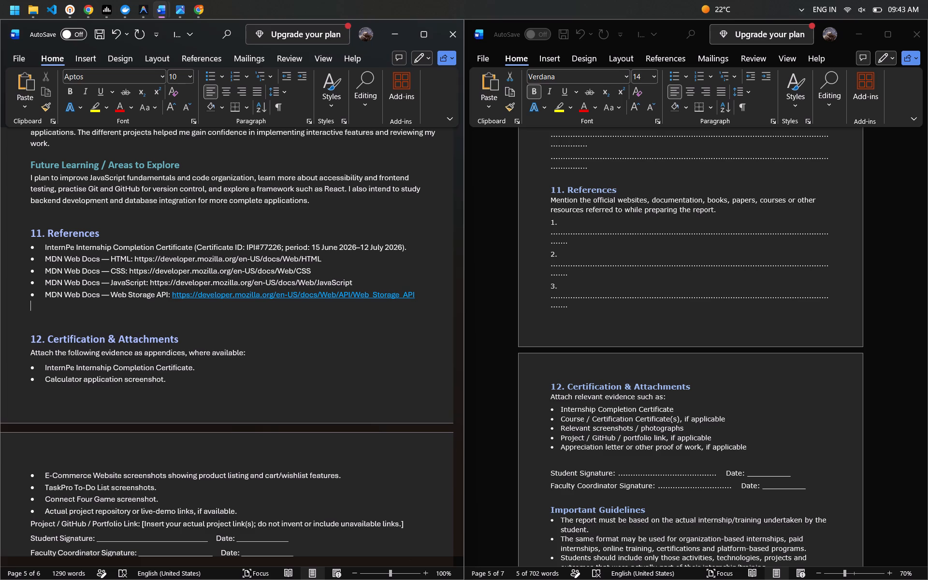
key(ctrl+z)
key(ctrl+z)
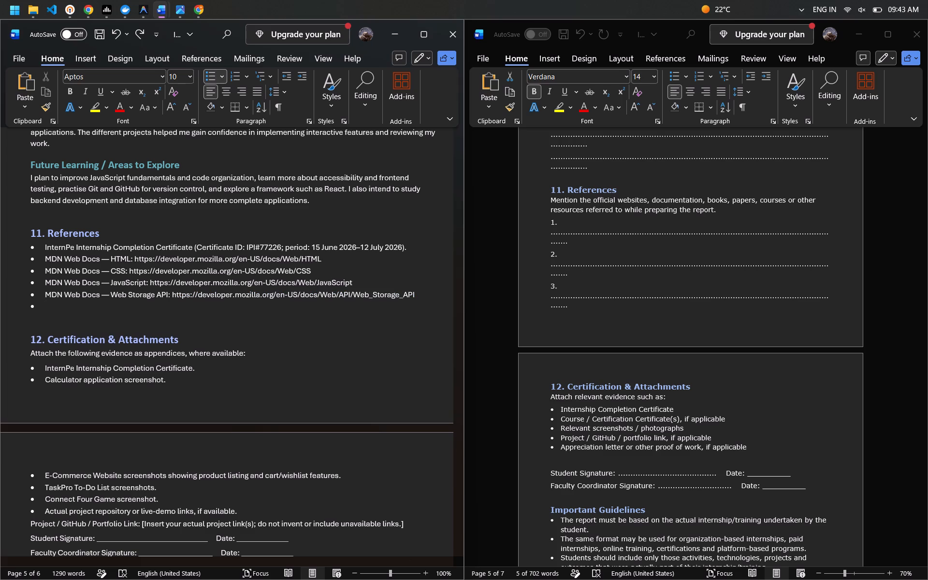
key(BackSpace)
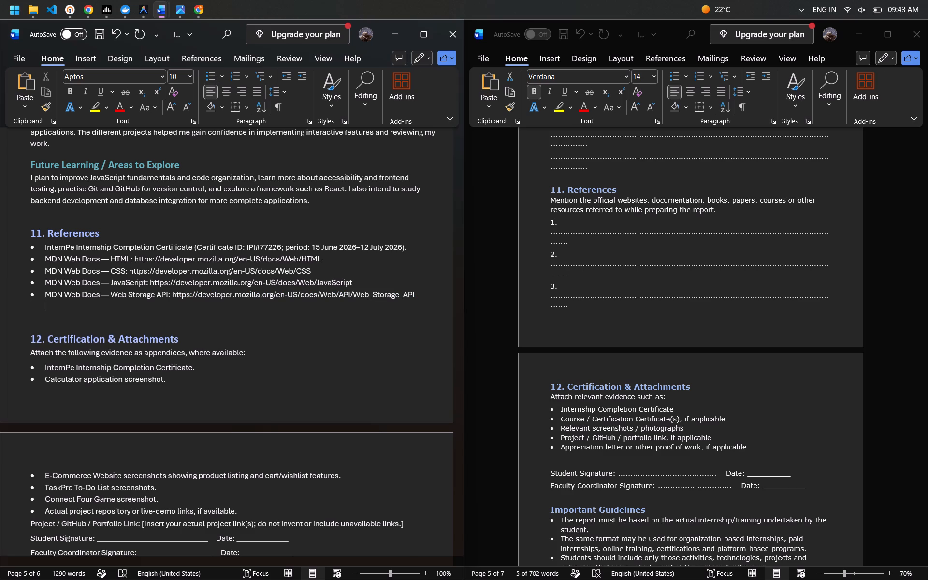
key(Return)
key(Return)
key(Return)
key(Return)
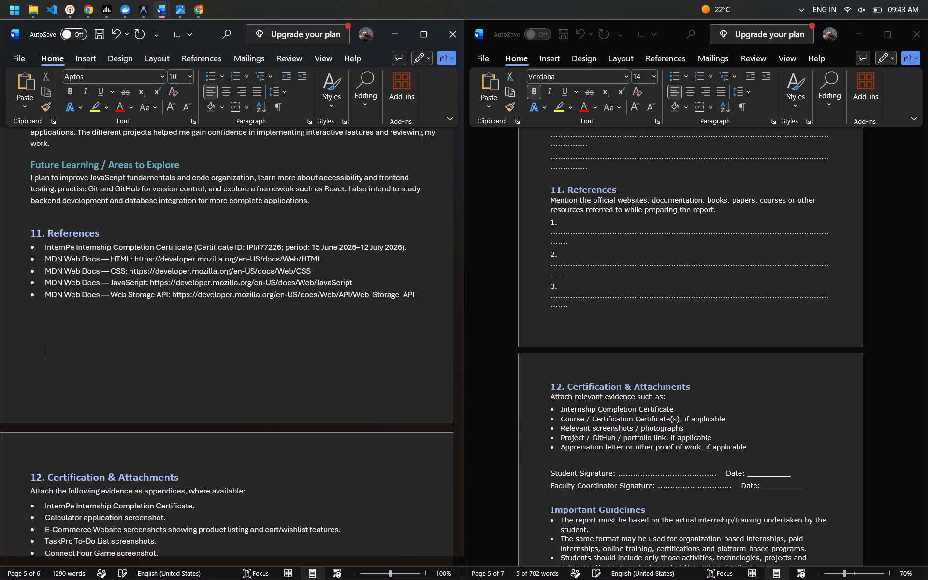
Replace section 12's text from the attachment instruction through the project link line with the copied internship certificate image.
right_click(392, 291)
scroll(392, 291, down, 15)
click(331, 344)
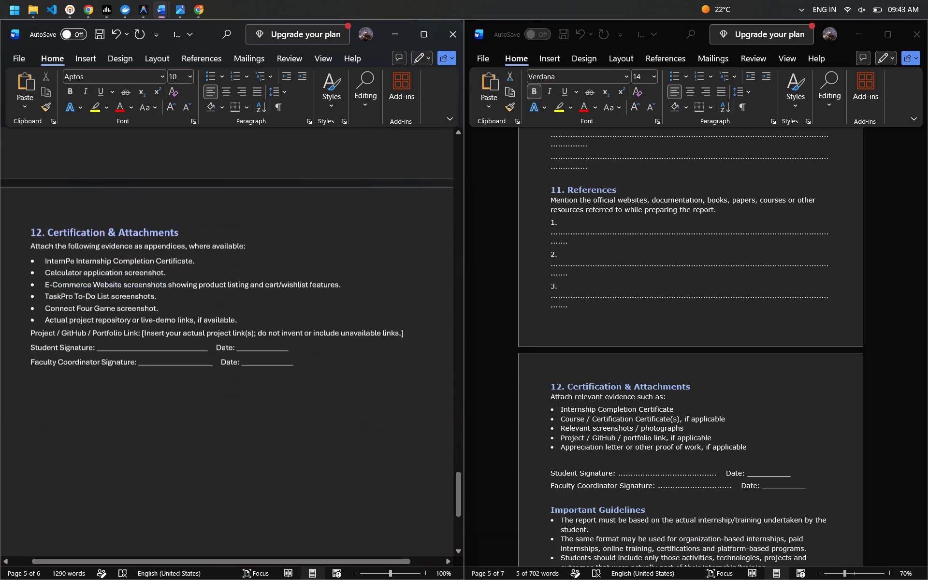
drag(418, 418, 50, 332)
key(ctrl+v)
Examine the pasted internship certificate and its page placement with the report zoomed out to 60%.
scroll(96, 376, up, 4)
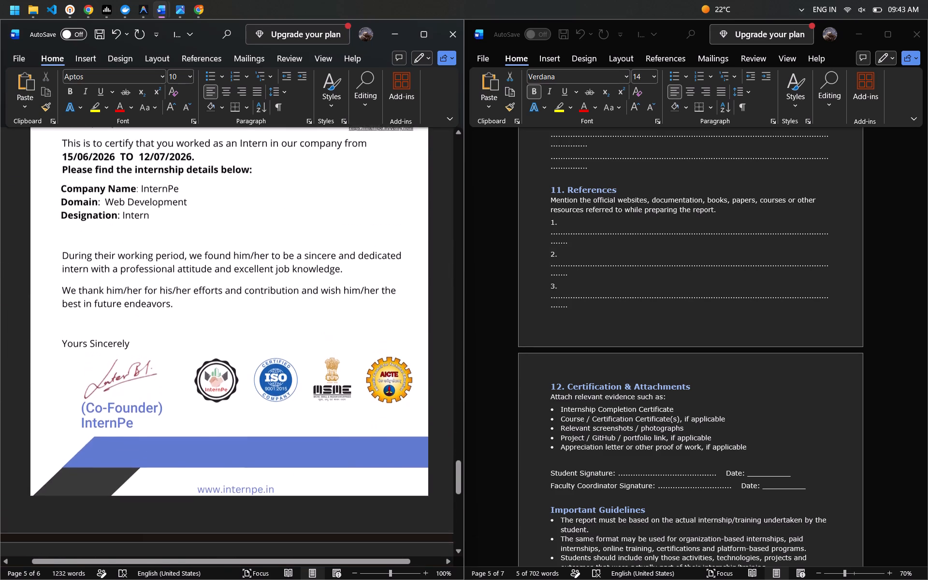
scroll(96, 376, up, 9)
scroll(96, 376, down, 1)
scroll(96, 376, up, 3)
scroll(215, 356, down, 3)
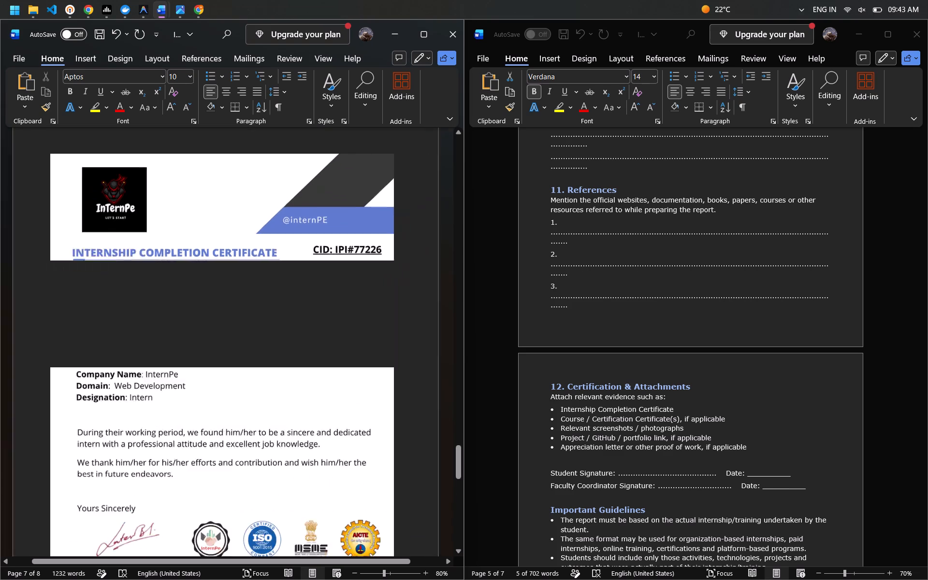
scroll(215, 356, down, 1)
ctrl+scroll(215, 356, down, 1)
scroll(219, 362, up, 1)
scroll(219, 362, down, 1)
scroll(219, 362, up, 6)
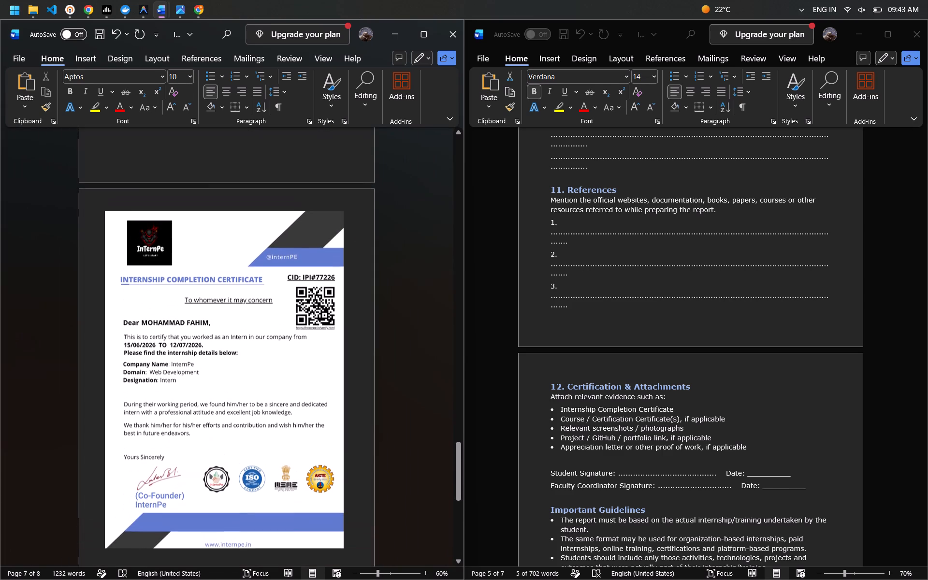
Enlarge the student detail table on the report's cover page so that its rows are taller.
scroll(219, 362, down, 3)
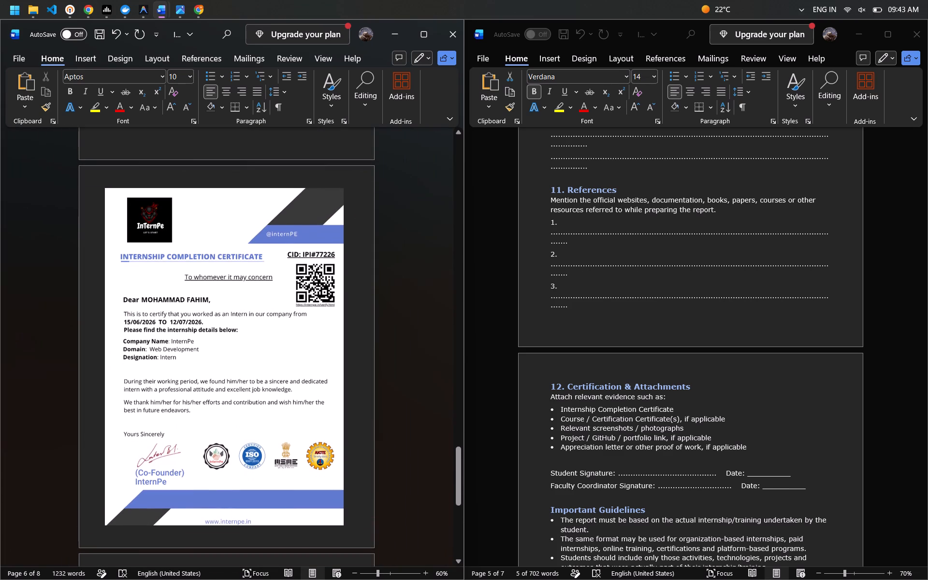
scroll(215, 353, up, 13)
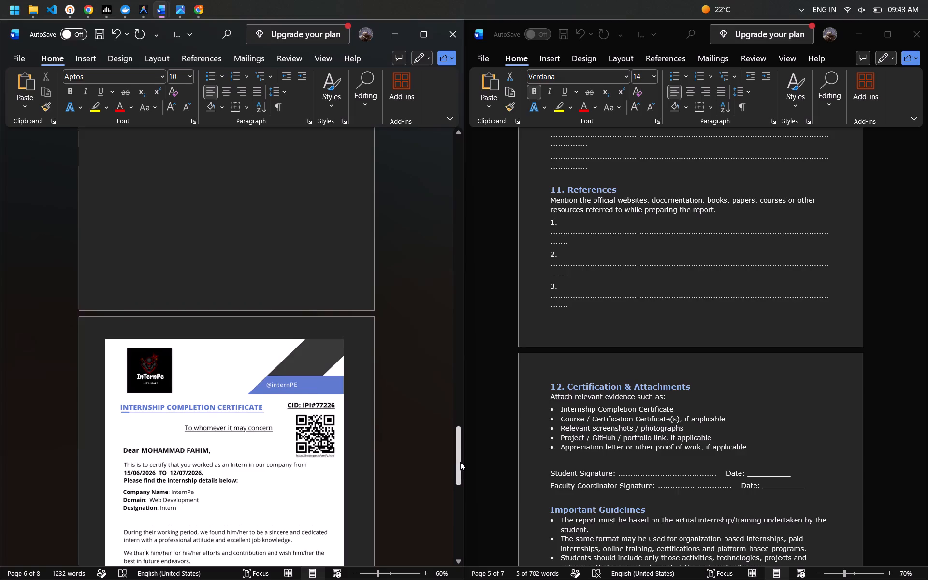
drag(460, 462, 495, 106)
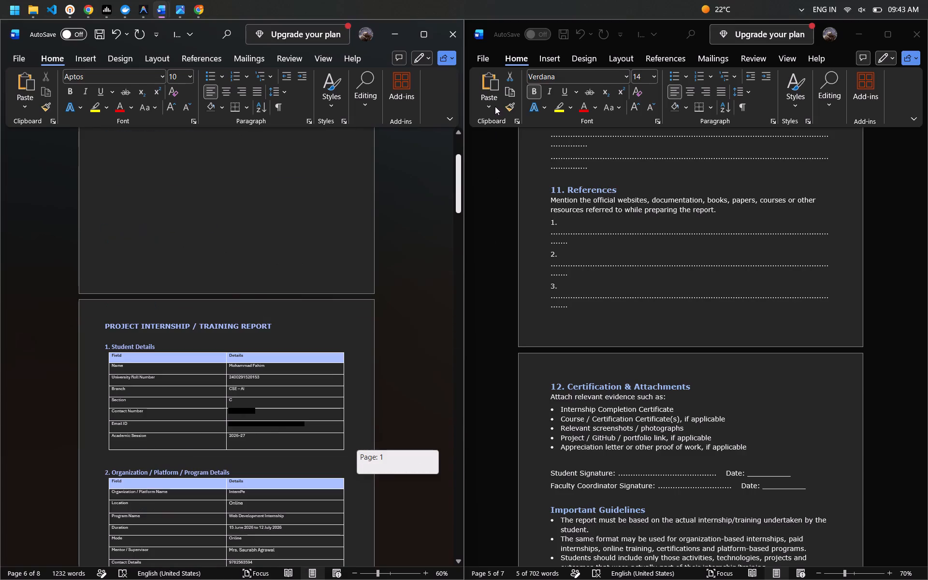
drag(495, 106, 483, 18)
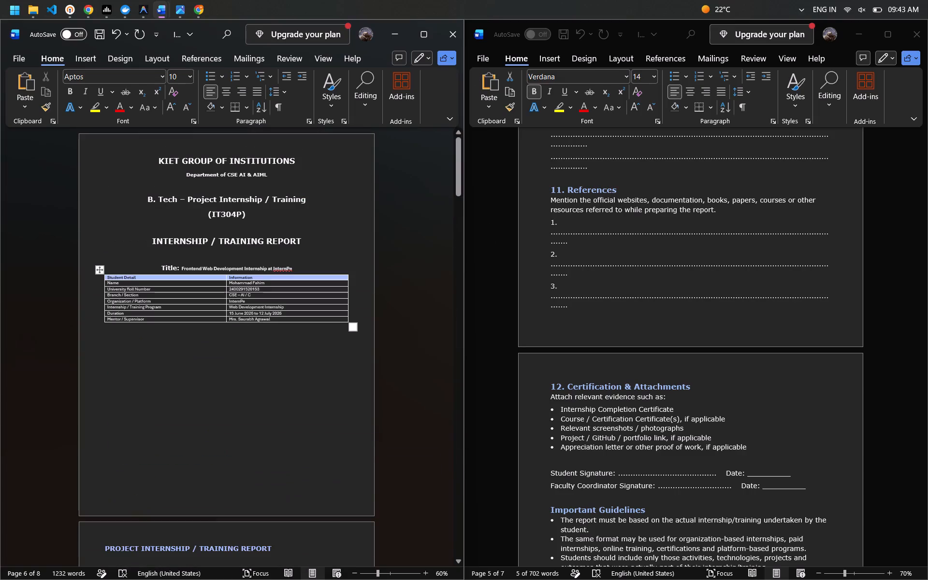
drag(350, 324, 348, 329)
drag(348, 329, 349, 388)
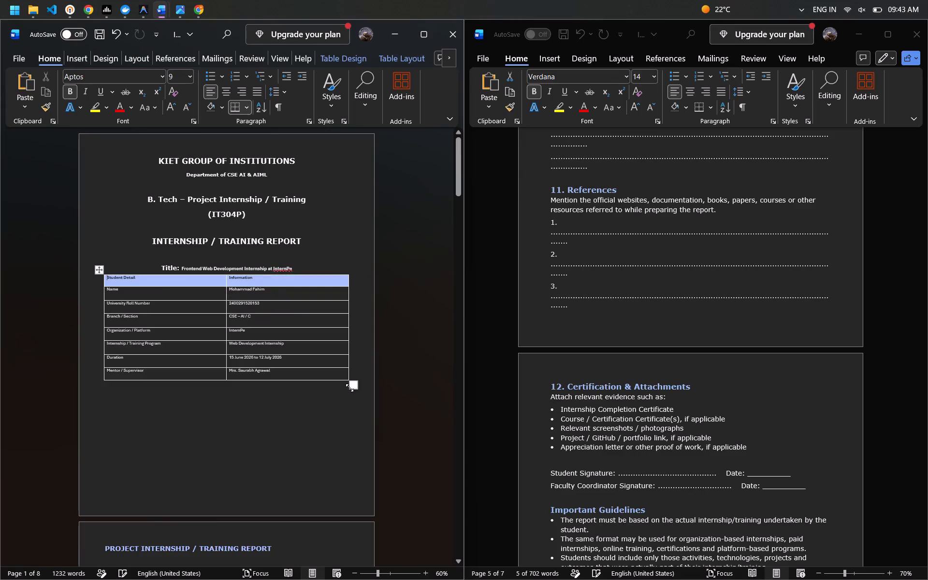
click(411, 371)
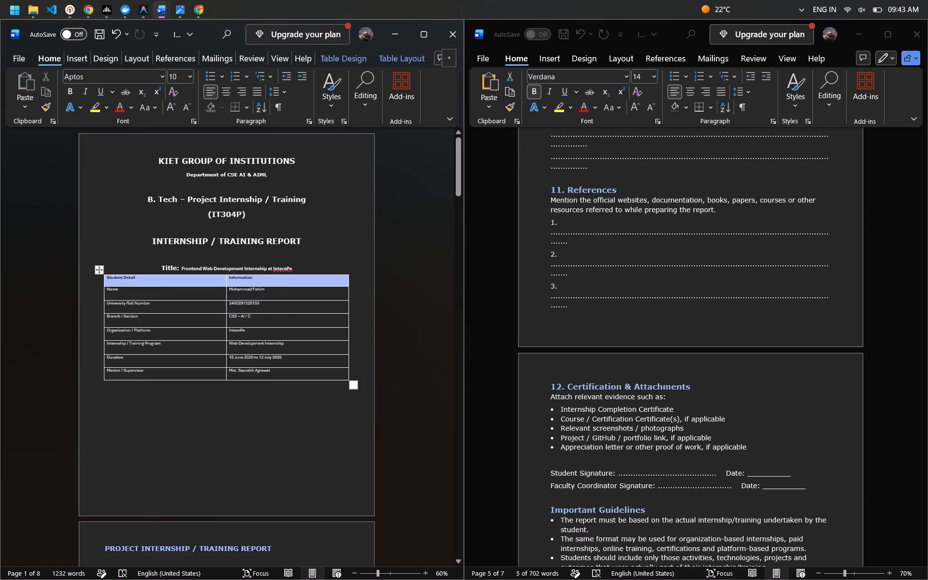
Fill in the student signature blank on the report's last page with the student's first name.
click(451, 176)
drag(458, 174, 453, 514)
click(183, 350)
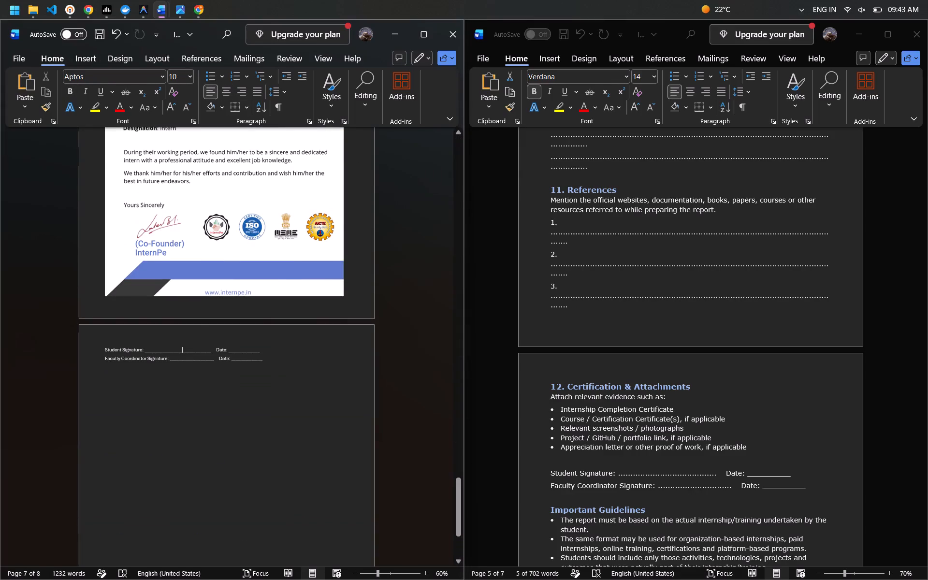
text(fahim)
Fill in the date beside the student signature on the report's last page as 26 Oct 2026.
click(241, 351)
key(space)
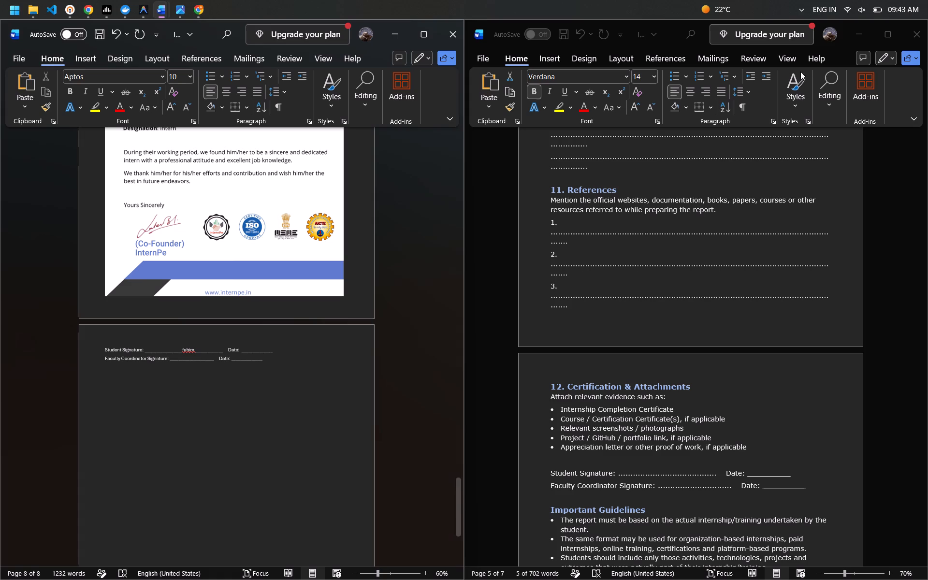
click(859, 0)
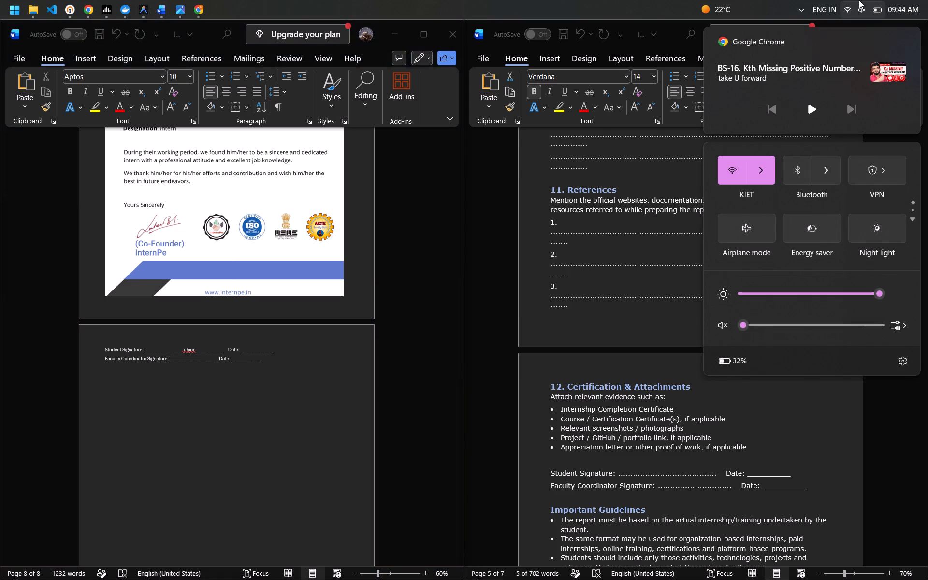
click(859, 0)
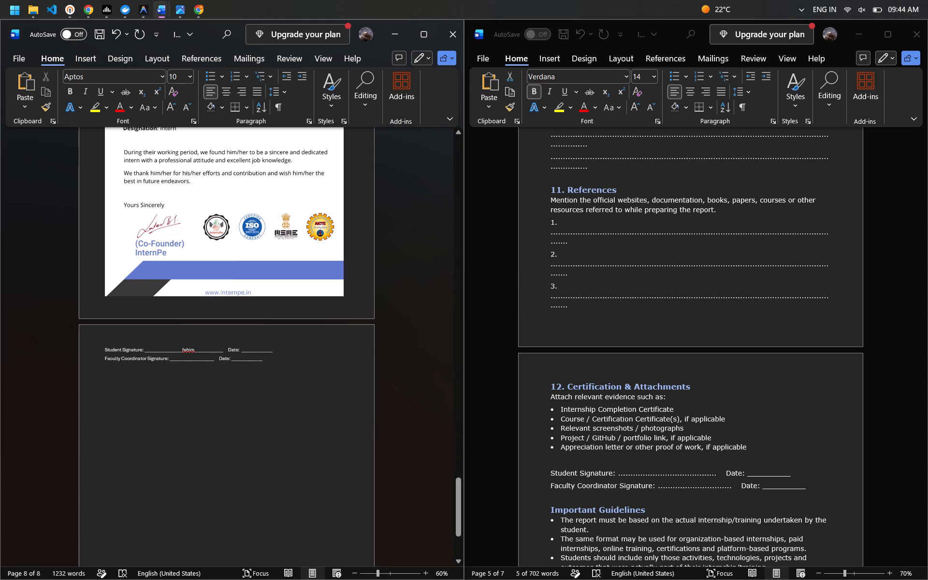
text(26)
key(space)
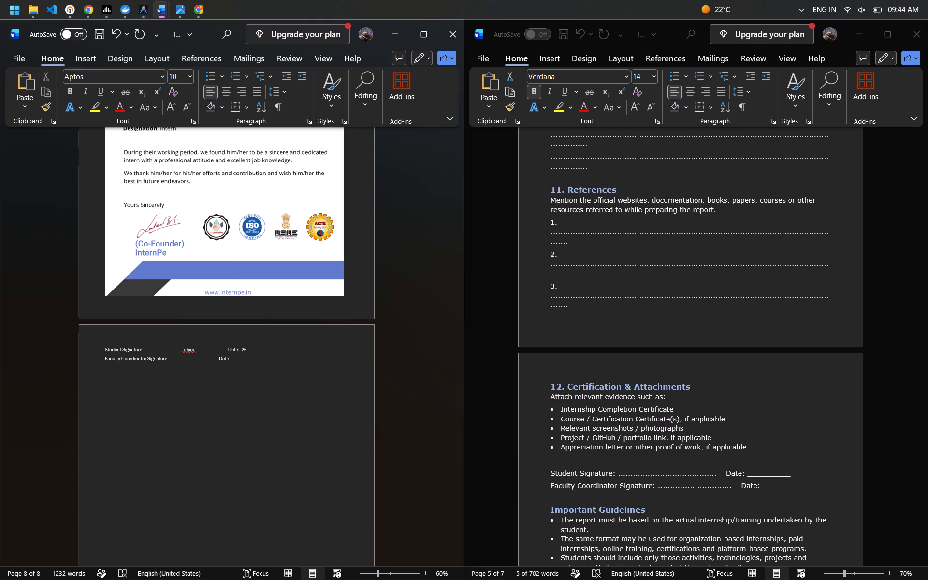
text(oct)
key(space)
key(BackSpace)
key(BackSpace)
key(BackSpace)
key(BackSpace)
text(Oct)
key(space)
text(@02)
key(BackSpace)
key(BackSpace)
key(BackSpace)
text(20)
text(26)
Remove the leftover underscores after the student signature date, keeping 26 Oct 2026 intact.
click(319, 347)
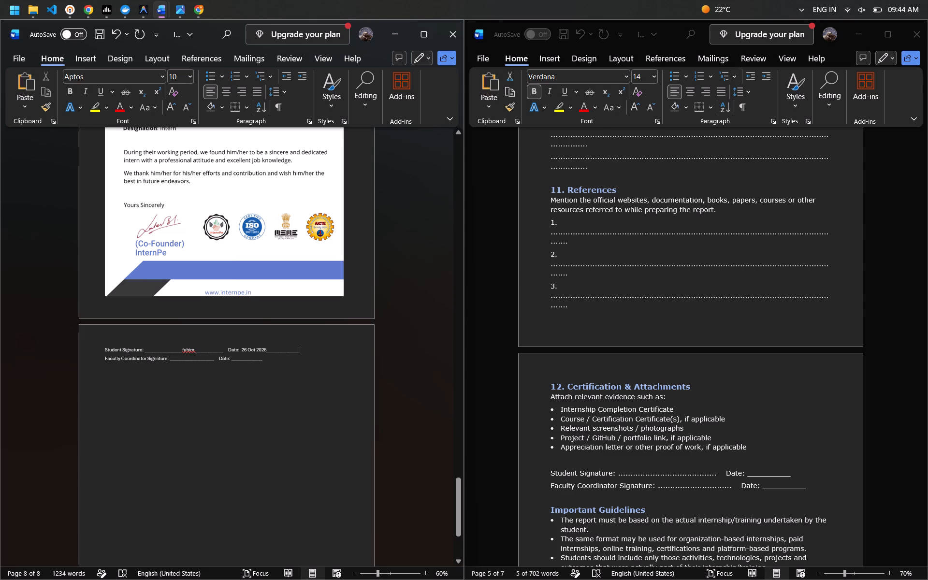
key(BackSpace)
key(BackSpace)
key(BackSpace)
key(BackSpace)
key(BackSpace)
key(BackSpace)
key(BackSpace)
key(BackSpace)
key(BackSpace)
key(BackSpace)
key(BackSpace)
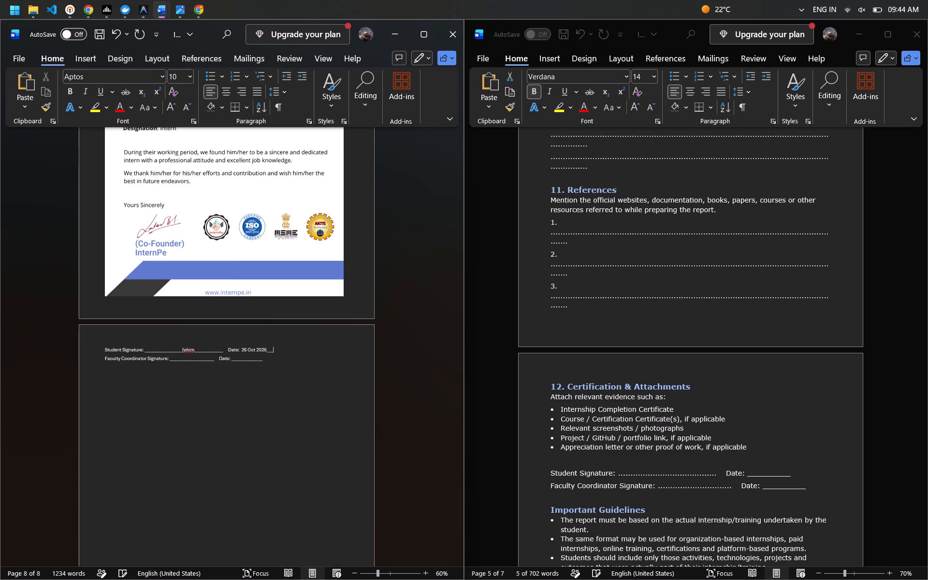
key(BackSpace)
key(BackSpace)
key(BackSpace)
key(BackSpace)
key(6)
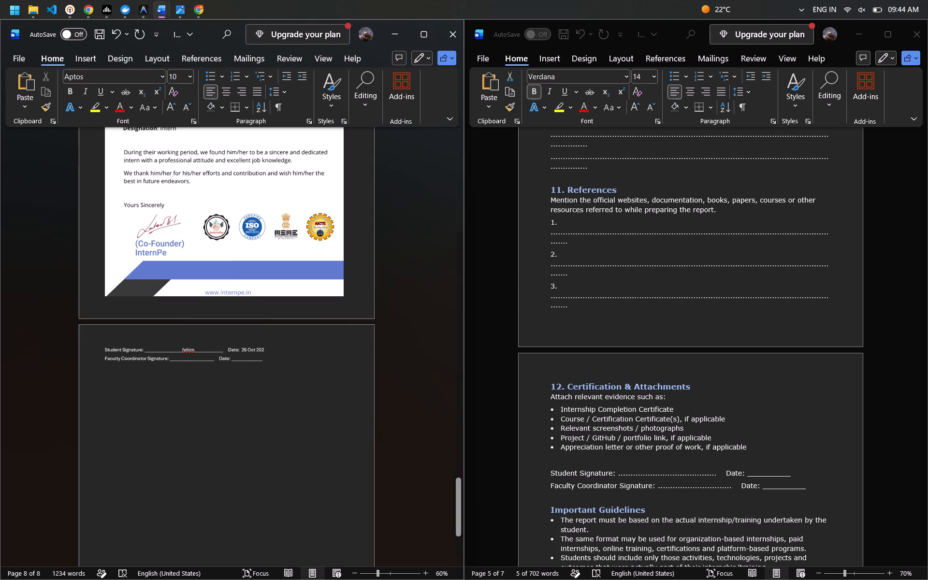
Delete the leftover underscores between the student's name and the Date label.
click(223, 345)
key(BackSpace)
key(BackSpace)
key(BackSpace)
key(BackSpace)
key(BackSpace)
key(BackSpace)
key(BackSpace)
key(BackSpace)
key(BackSpace)
key(BackSpace)
key(BackSpace)
key(BackSpace)
key(BackSpace)
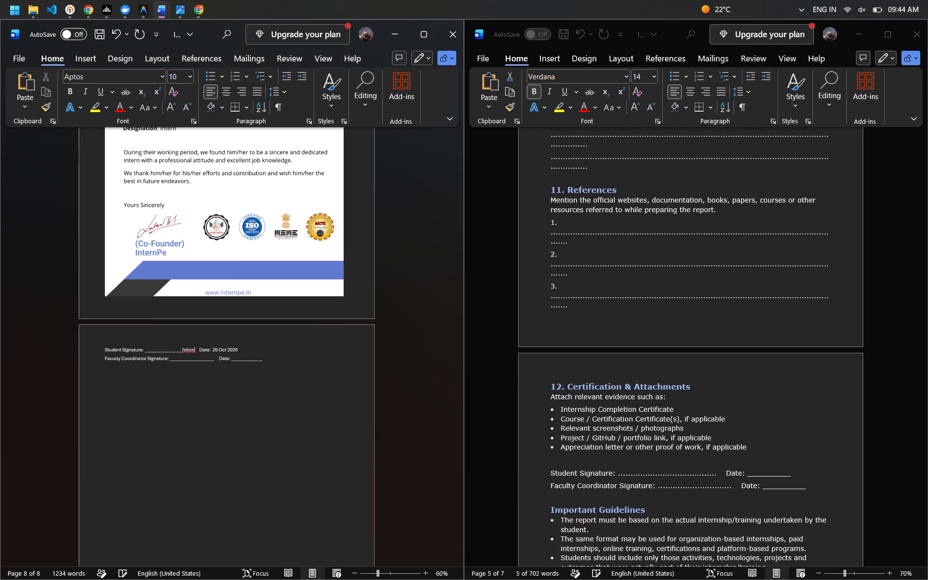
Replace the underscores before the student's name on the signature line with spaces.
click(182, 349)
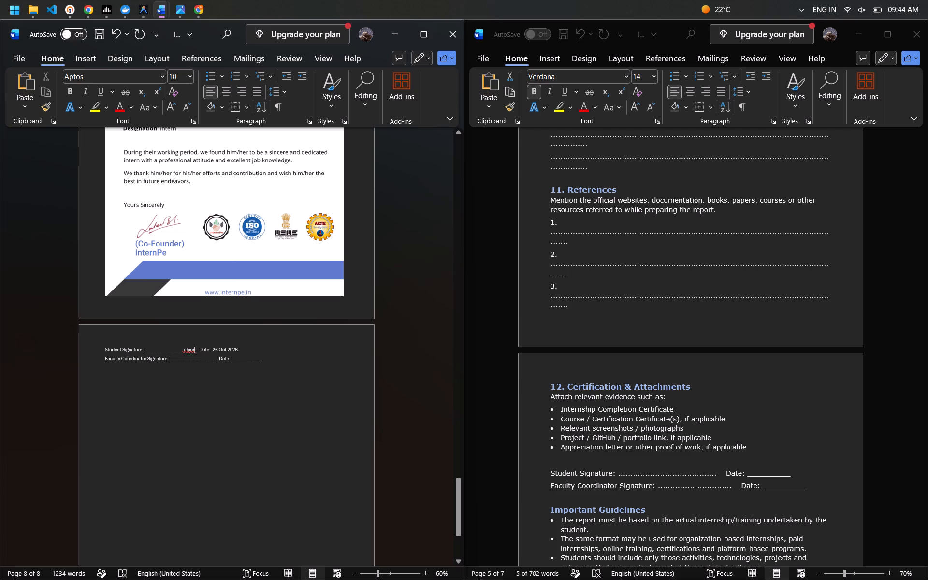
key(BackSpace)
key(BackSpace)
key(BackSpace)
key(BackSpace)
key(BackSpace)
key(BackSpace)
key(BackSpace)
key(BackSpace)
key(BackSpace)
key(BackSpace)
key(BackSpace)
key(BackSpace)
key(BackSpace)
key(BackSpace)
key(BackSpace)
key(BackSpace)
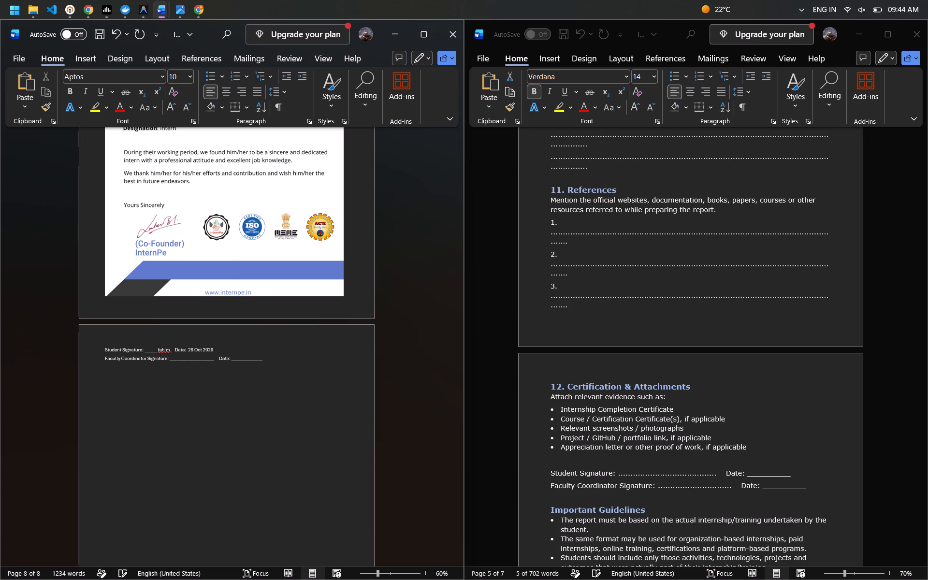
key(BackSpace)
key(space)
key(space)
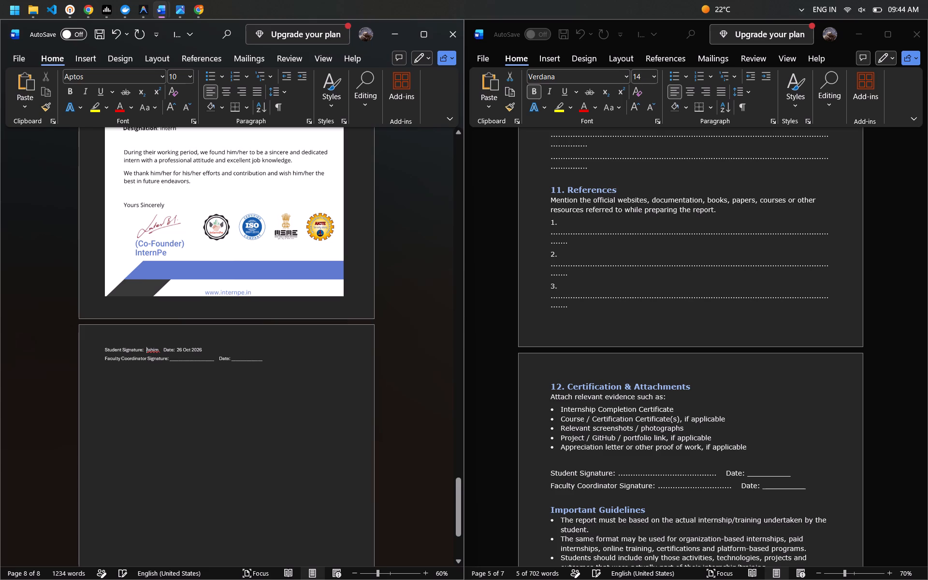
Compare the report's signature lines with the template's section 12, Important Guidelines and Report Evaluation table.
double_click(194, 360)
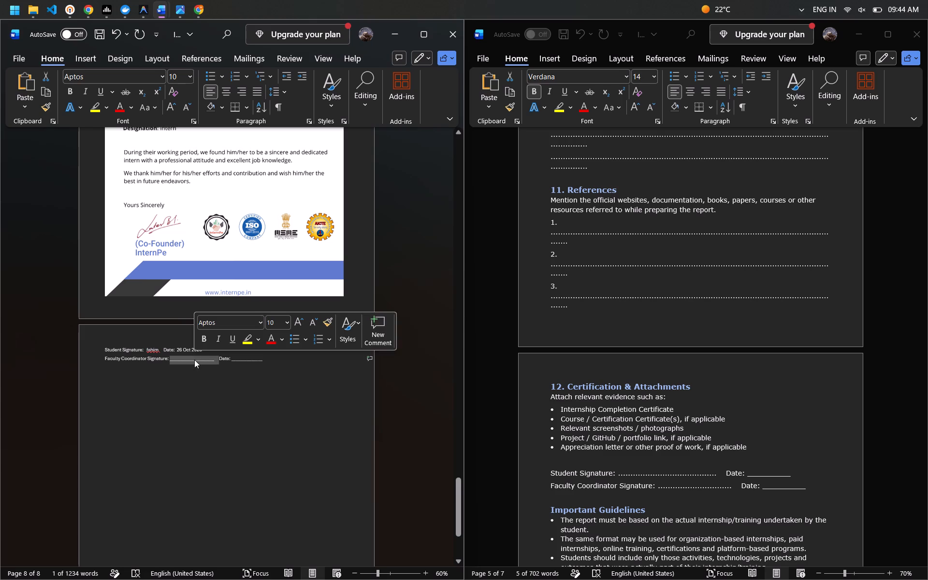
click(208, 383)
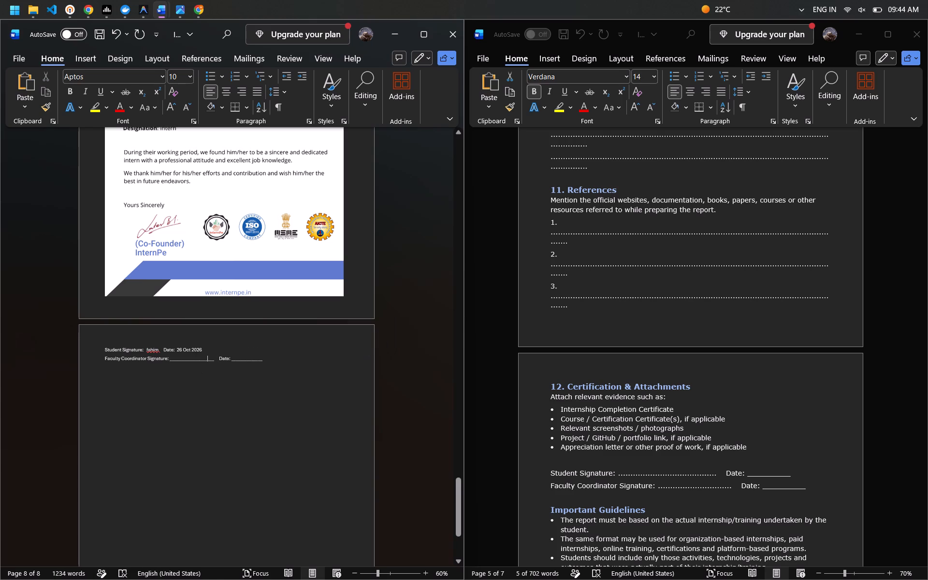
scroll(589, 316, down, 4)
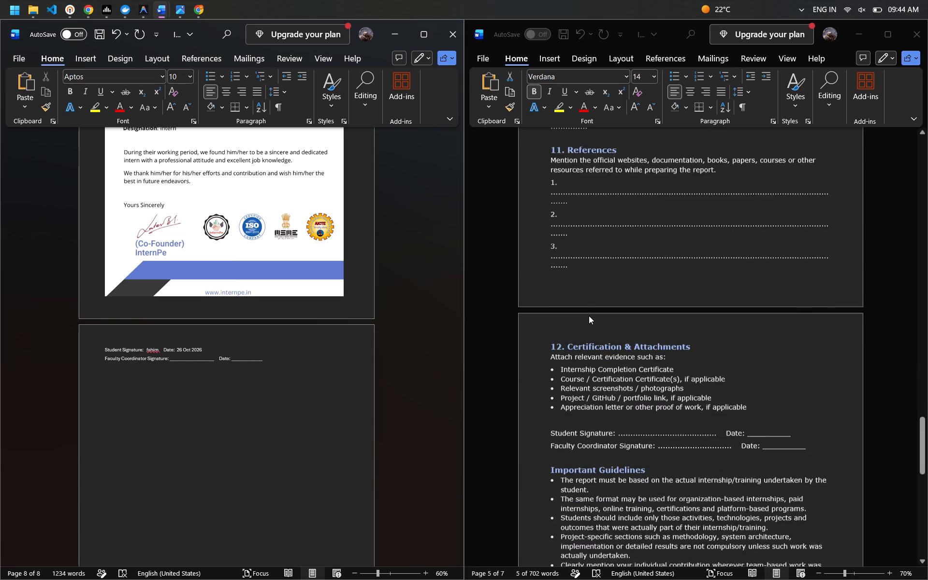
scroll(589, 316, down, 8)
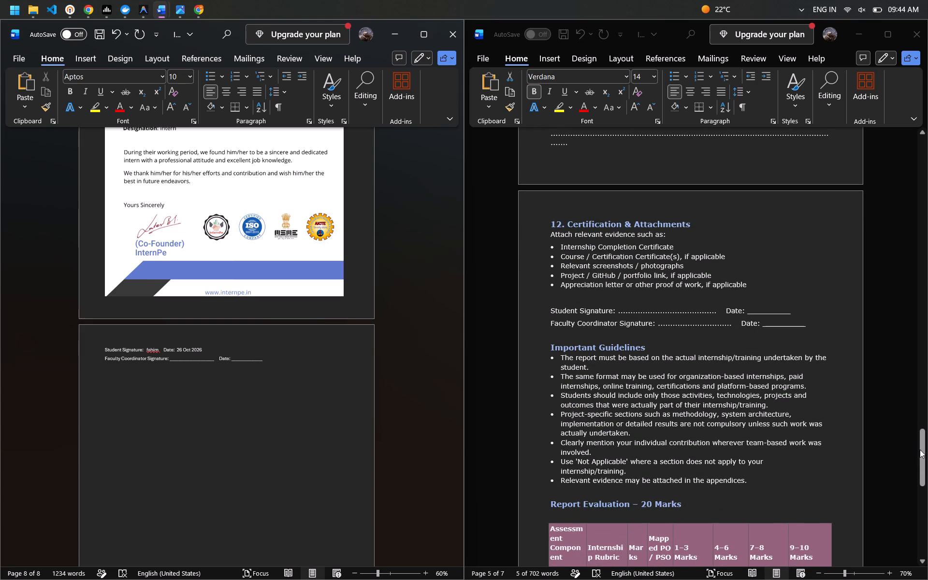
click(927, 448)
drag(923, 447, 921, 459)
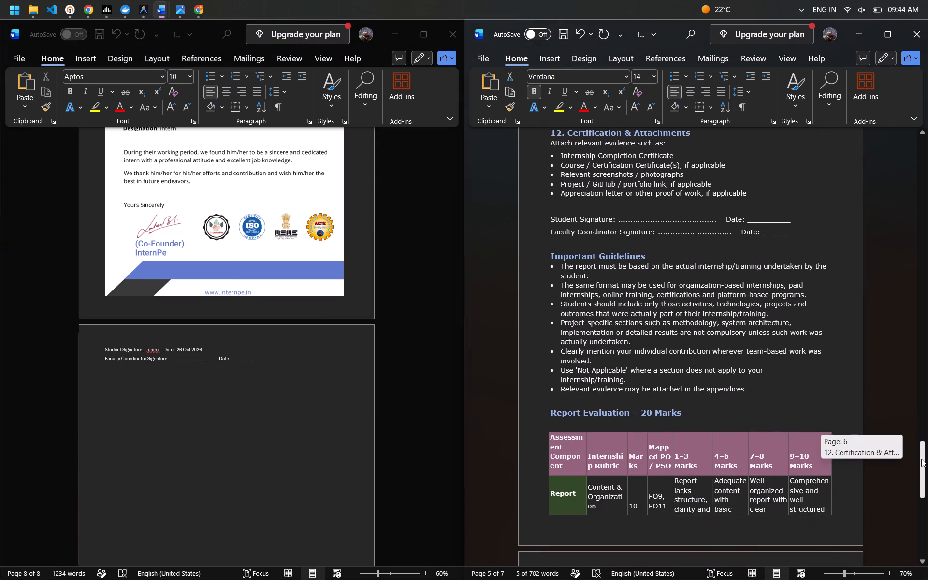
drag(921, 459, 921, 459)
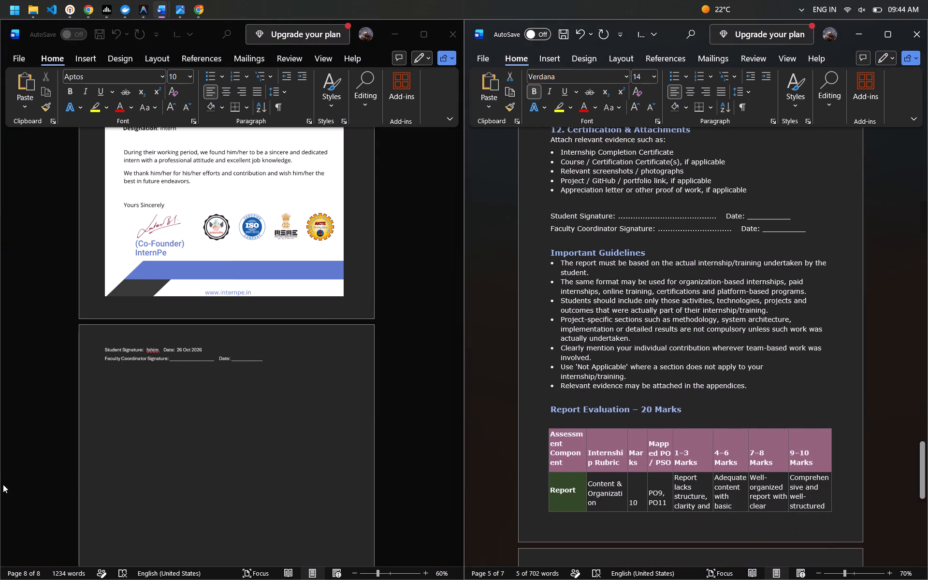
scroll(26, 433, down, 15)
scroll(181, 408, up, 1)
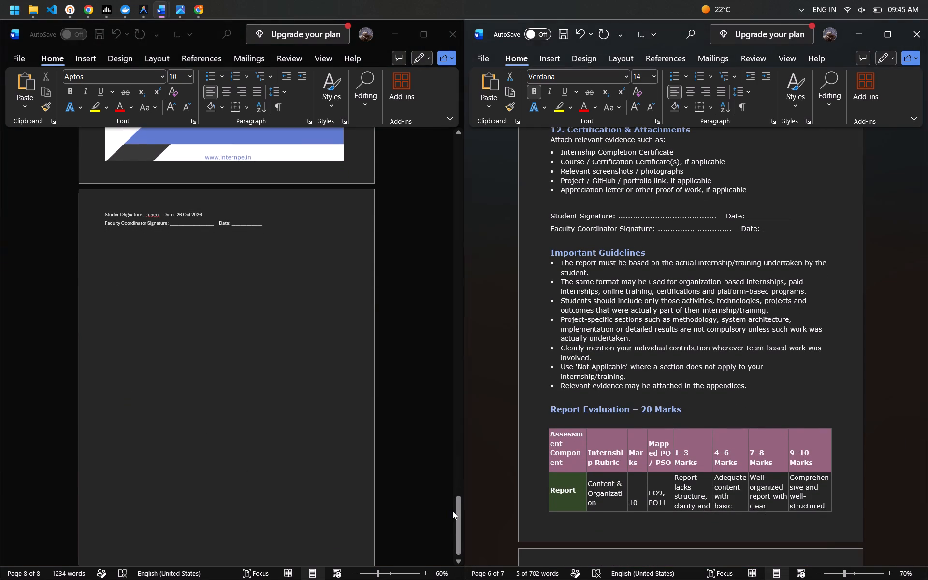
Reduce the certificate image's height so it fits on the same page as the section 12 heading.
drag(456, 515, 454, 442)
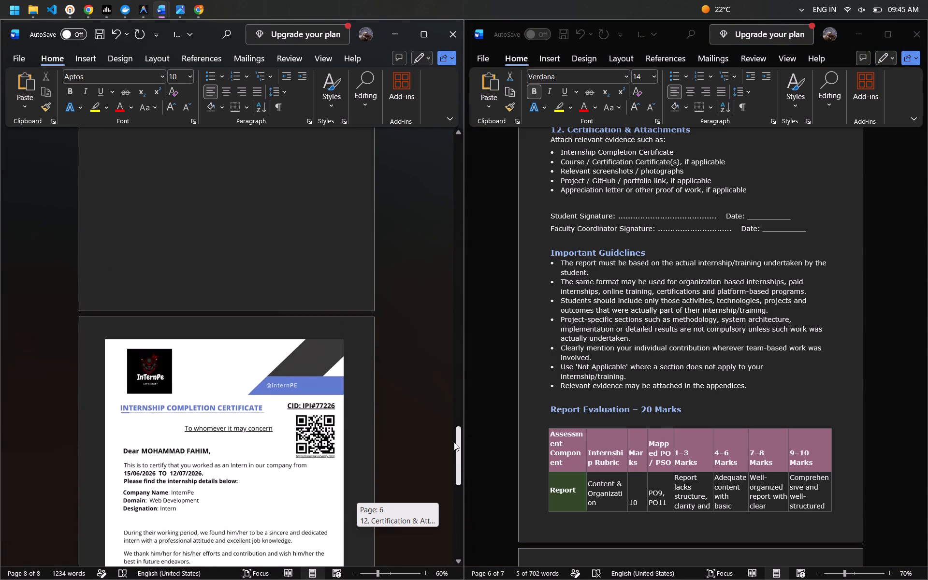
drag(454, 442, 456, 409)
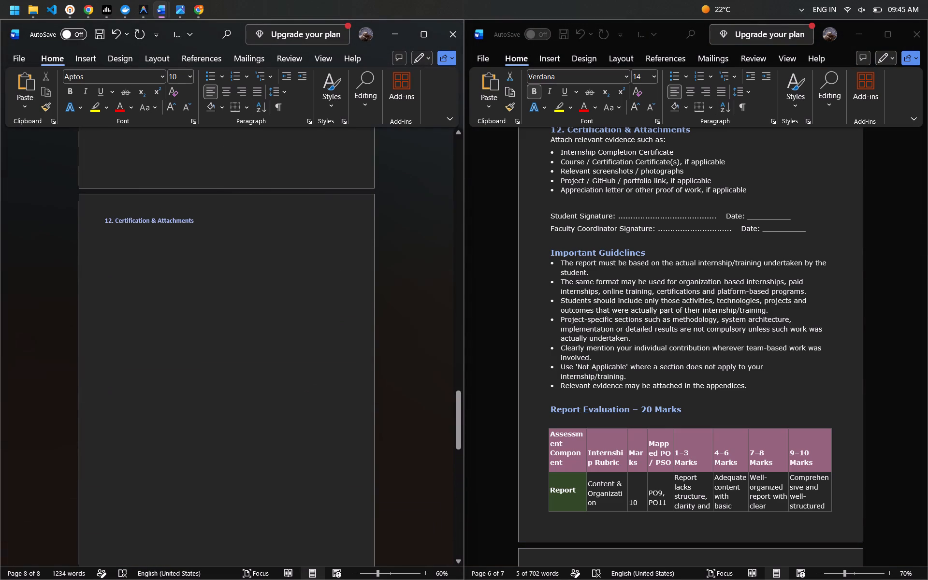
click(122, 273)
scroll(180, 440, down, 7)
click(177, 451)
click(172, 455)
scroll(153, 328, up, 3)
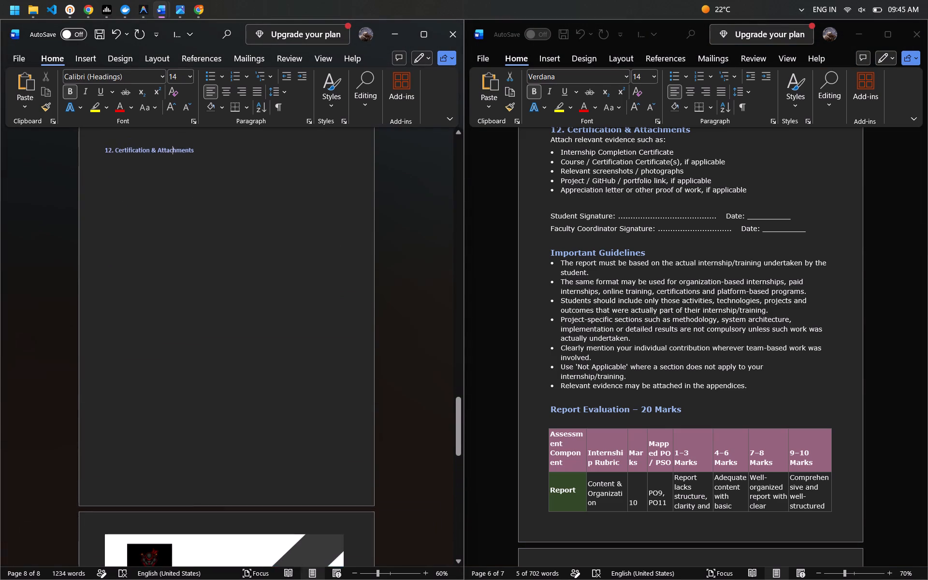
scroll(153, 328, up, 5)
scroll(139, 310, down, 15)
scroll(139, 331, up, 1)
click(139, 354)
click(135, 382)
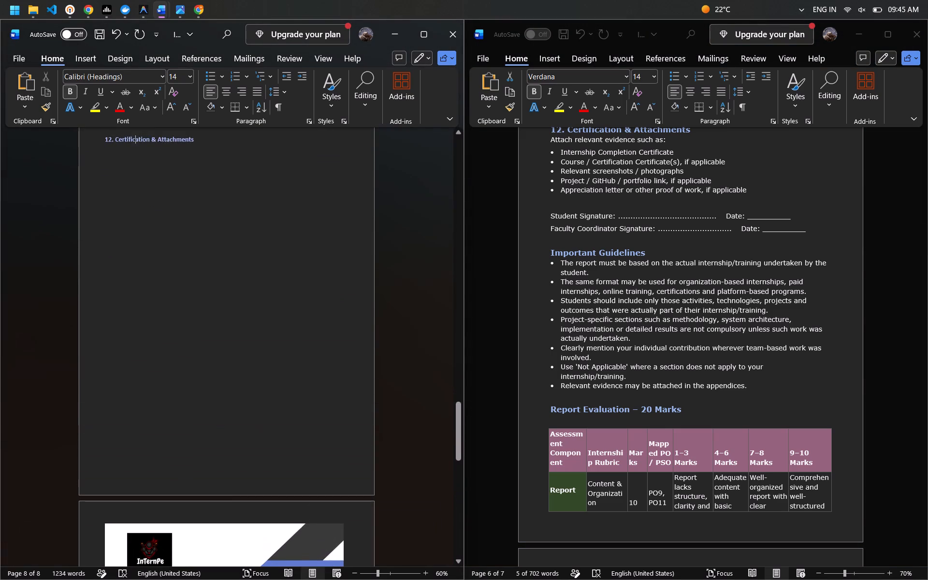
scroll(135, 391, down, 20)
scroll(135, 391, down, 13)
scroll(148, 365, up, 1)
scroll(148, 365, down, 7)
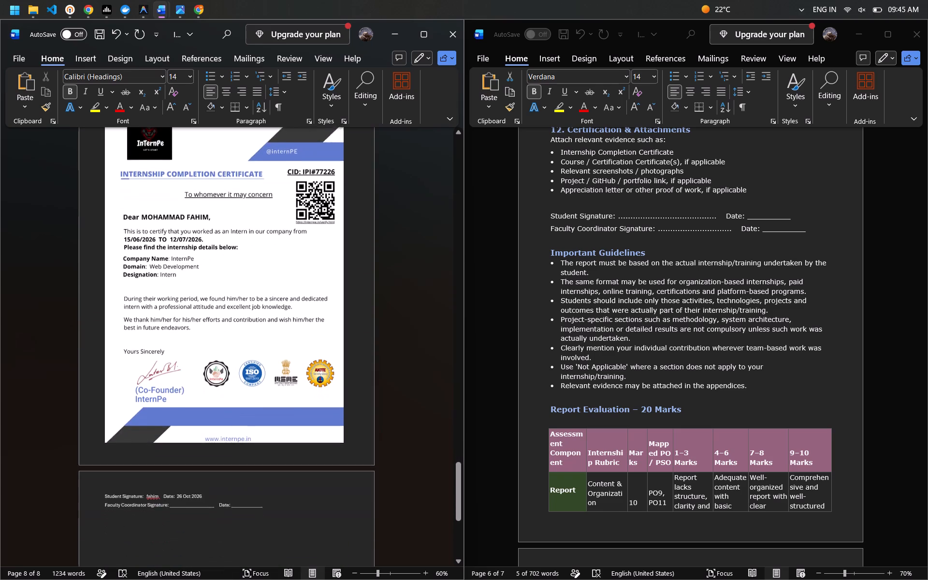
click(208, 355)
drag(223, 410, 225, 389)
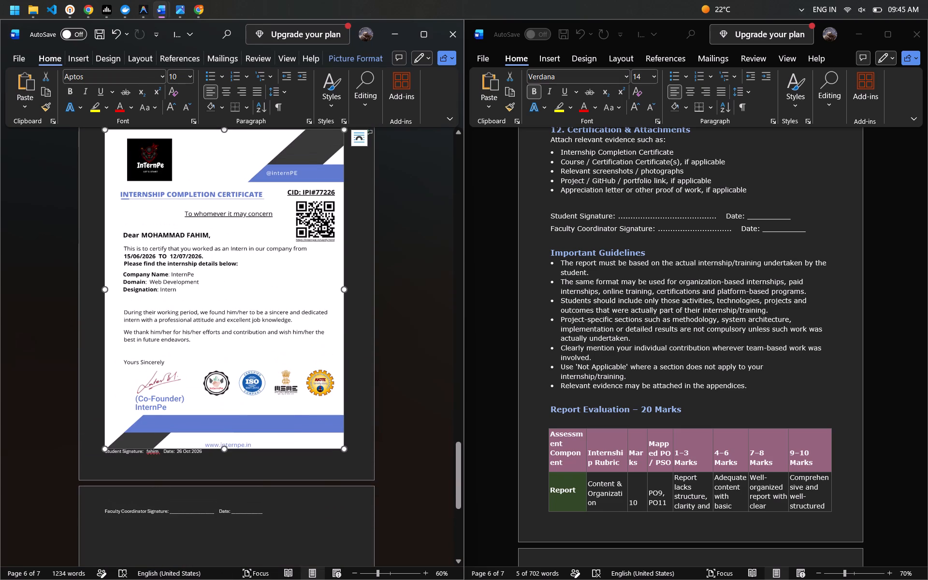
Add two line breaks between the certificate image and the student signature line, moving both signature lines onto the following page.
click(350, 436)
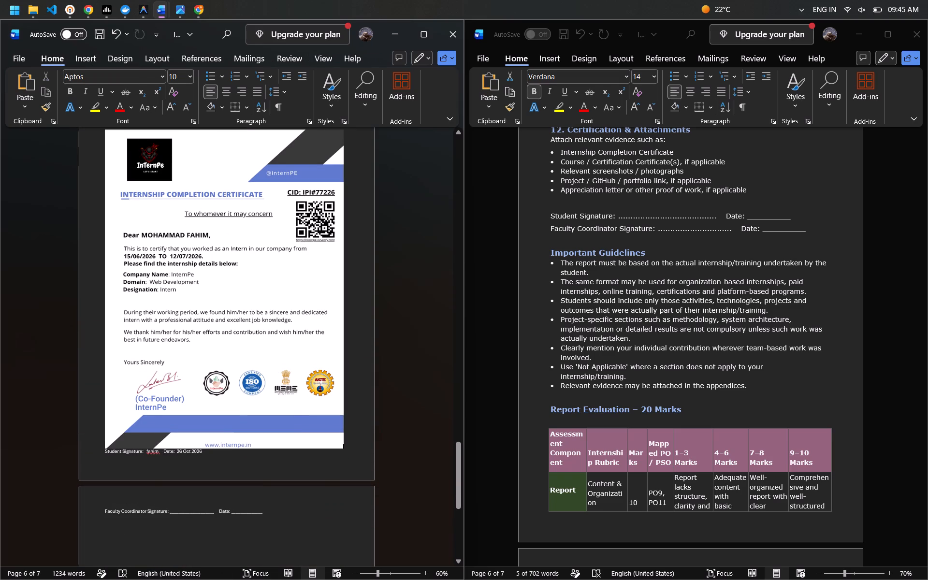
key(Return)
key(Return)
Review the whole internship report from the cover page through the certificate to the signature lines on the last page.
scroll(350, 436, up, 1)
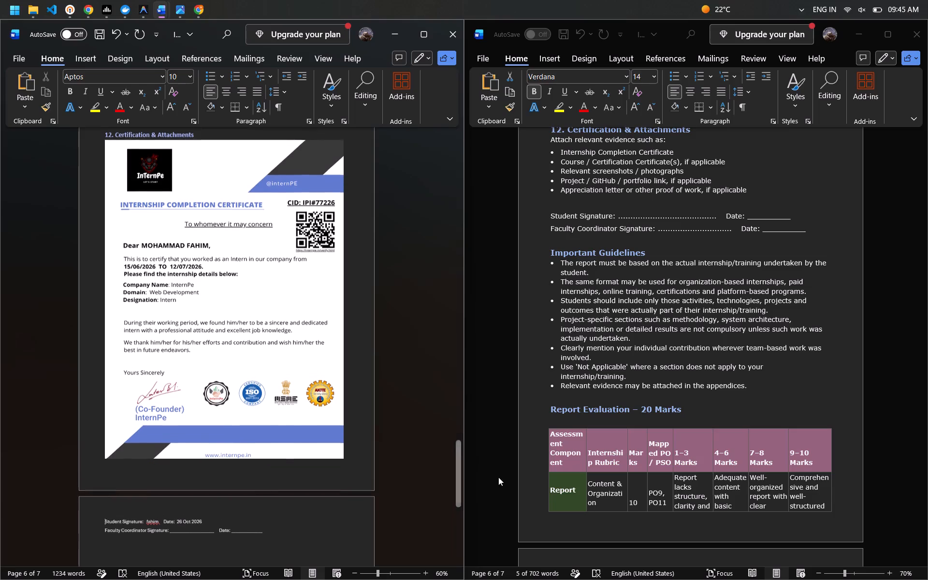
drag(455, 483, 454, 441)
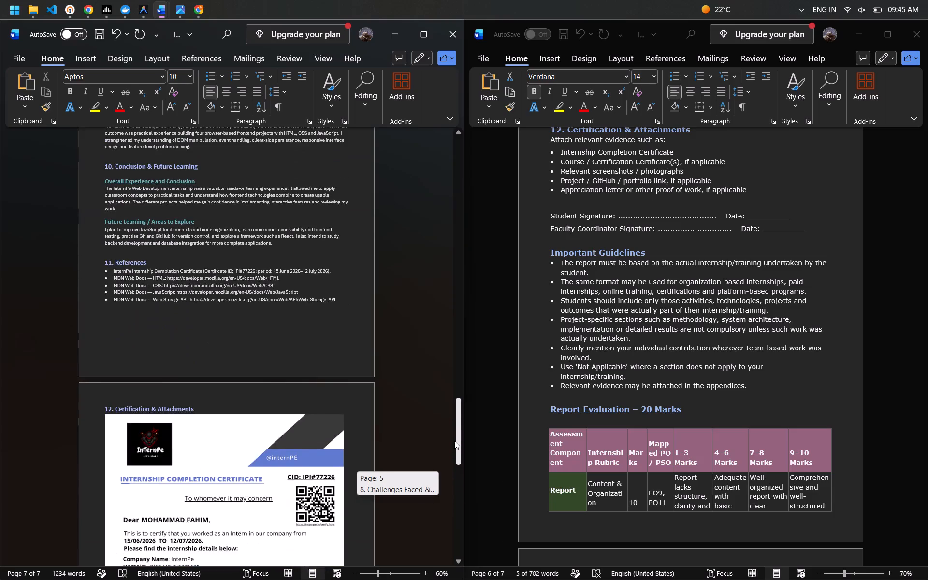
drag(454, 441, 429, 180)
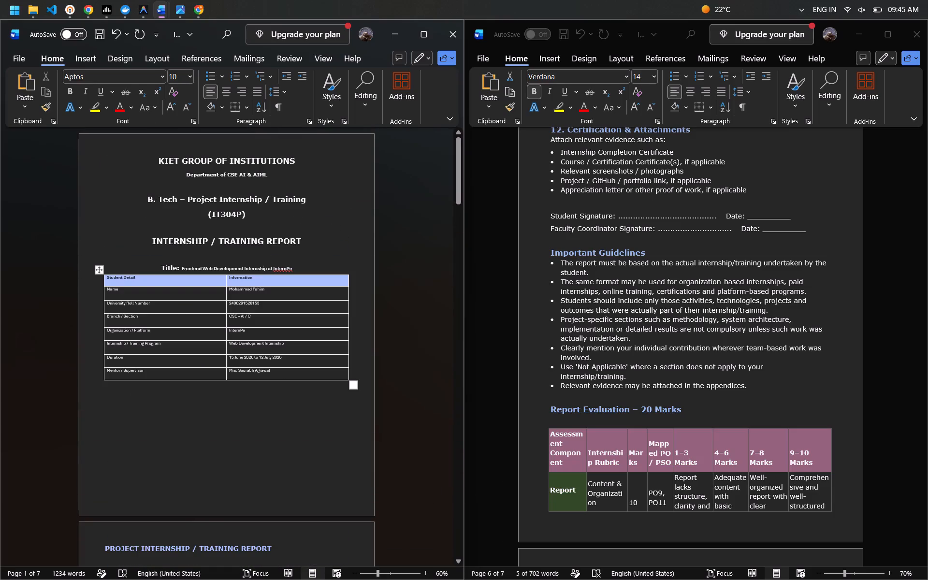
scroll(265, 373, down, 7)
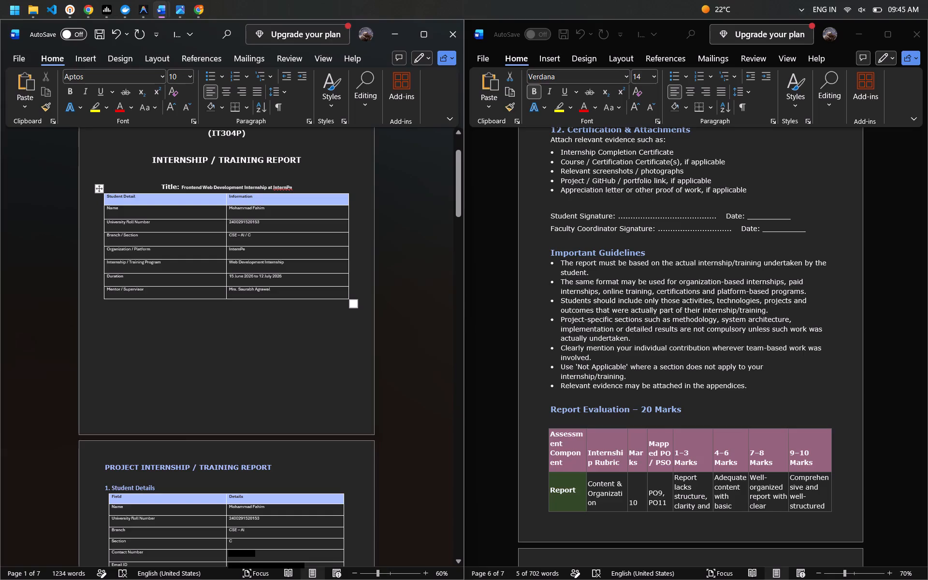
scroll(252, 364, down, 13)
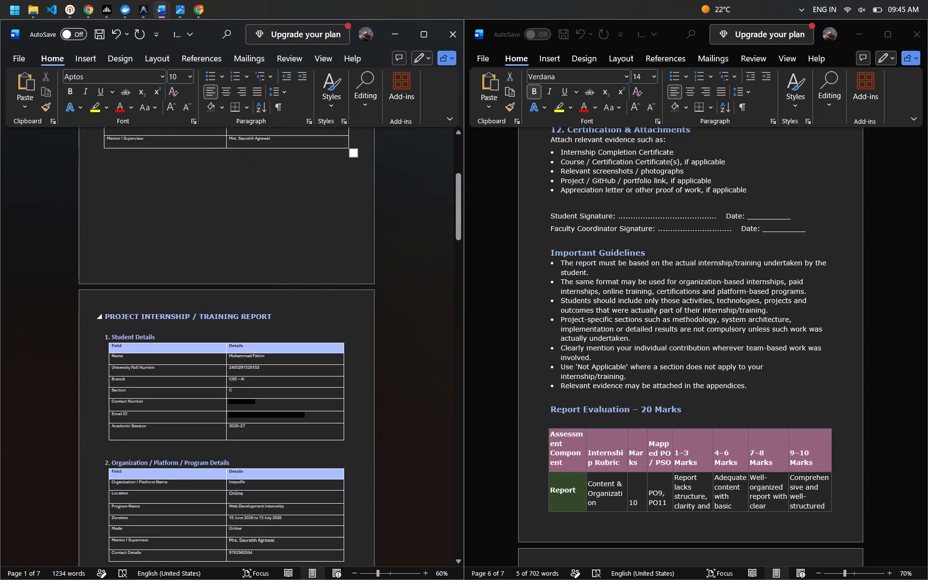
drag(459, 219, 460, 239)
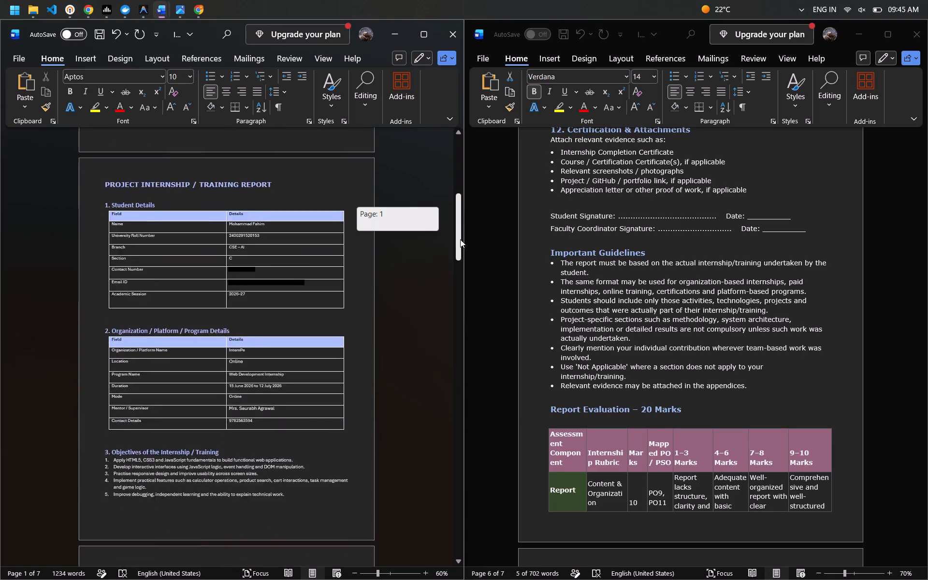
drag(460, 239, 464, 310)
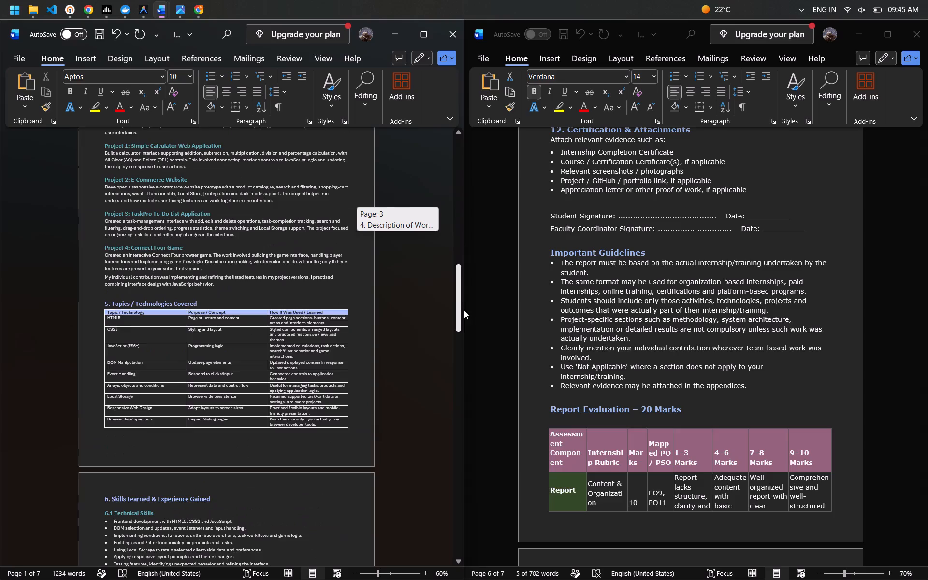
drag(464, 310, 464, 476)
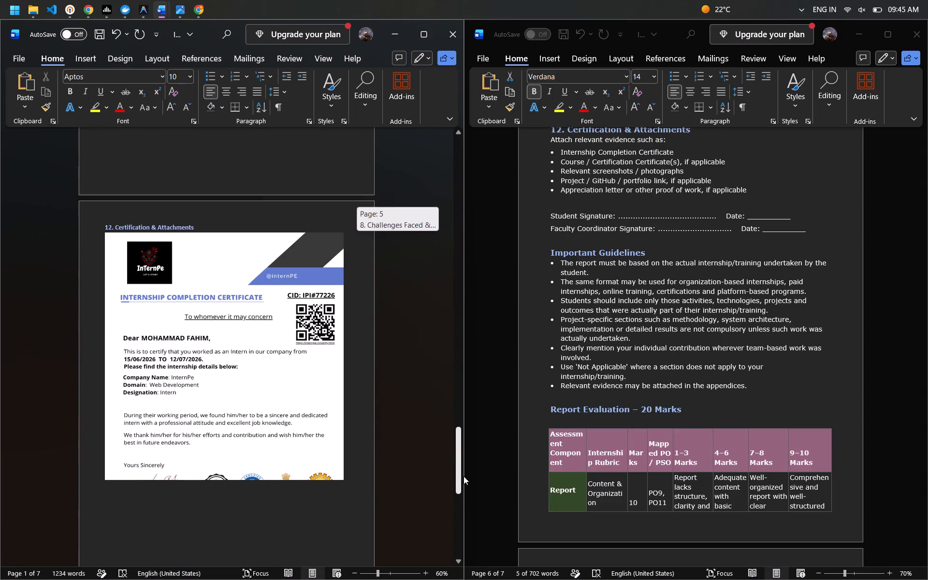
drag(464, 476, 464, 492)
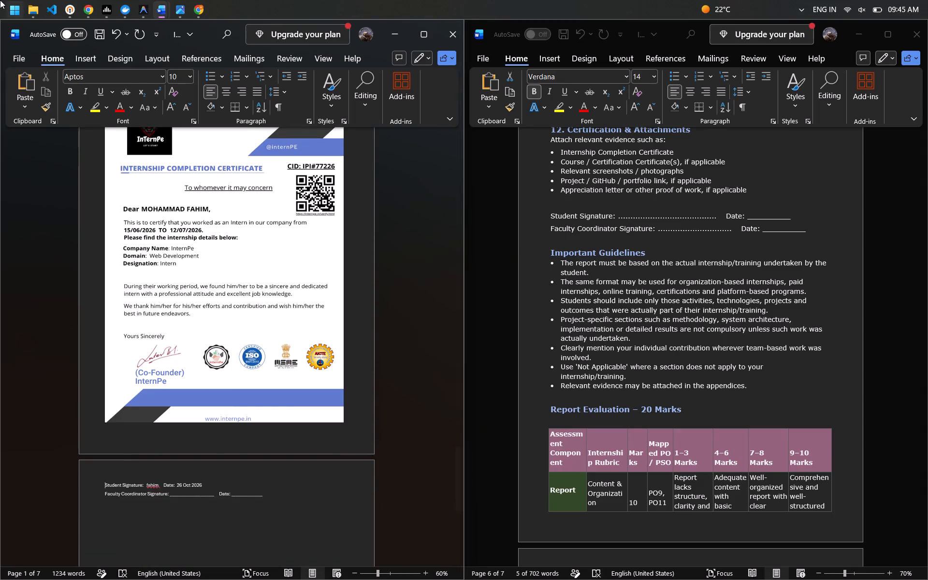
Start saving the report through the Change File Type export as a Word Document, with Downloads as the destination folder.
click(22, 56)
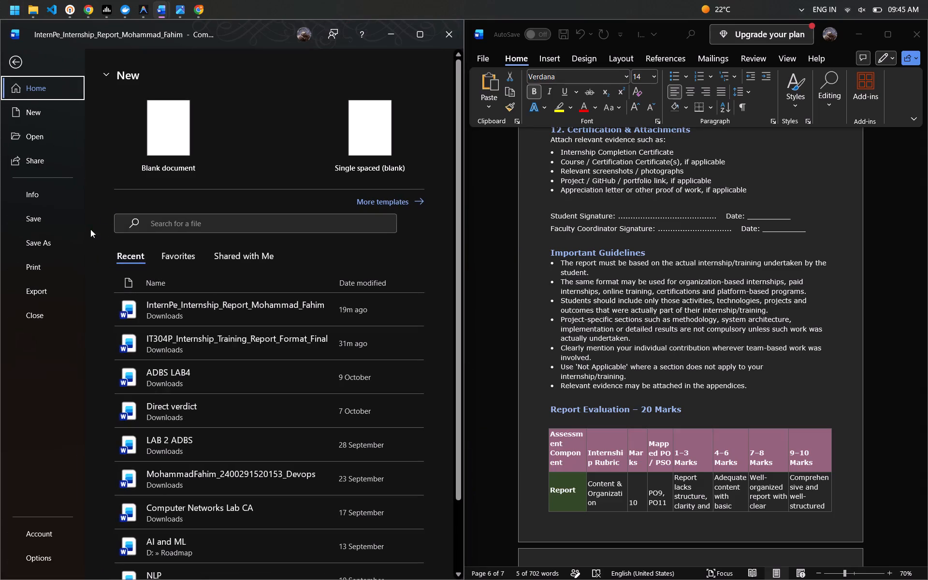
click(45, 232)
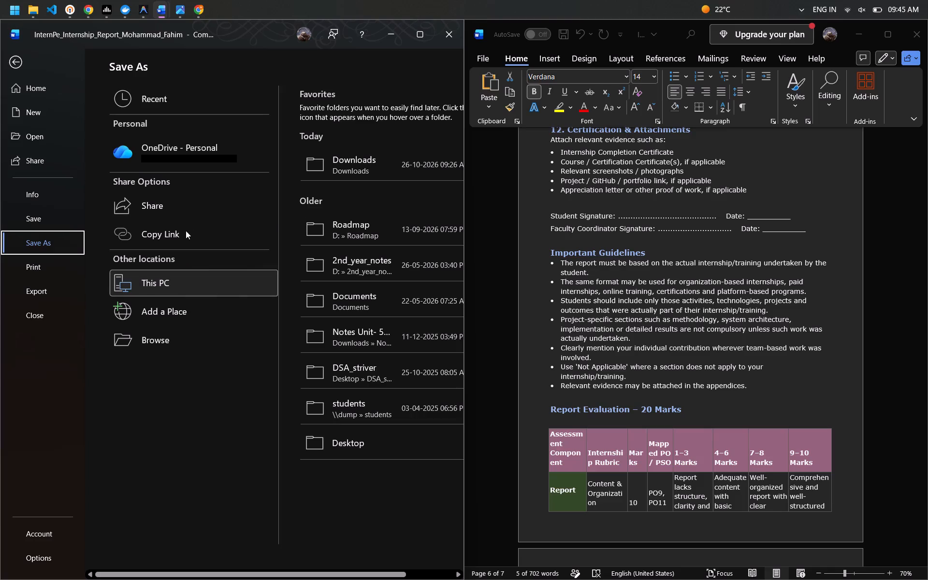
click(50, 280)
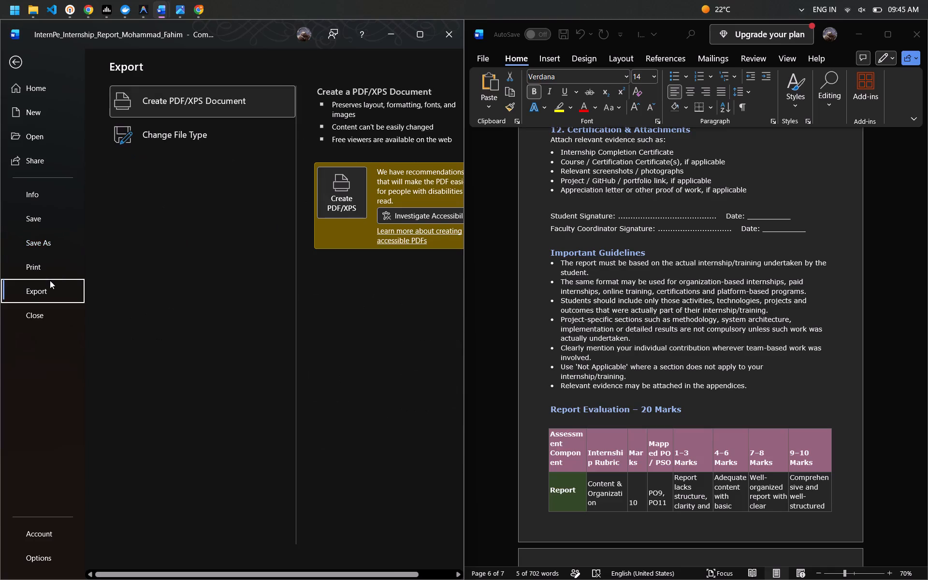
click(222, 145)
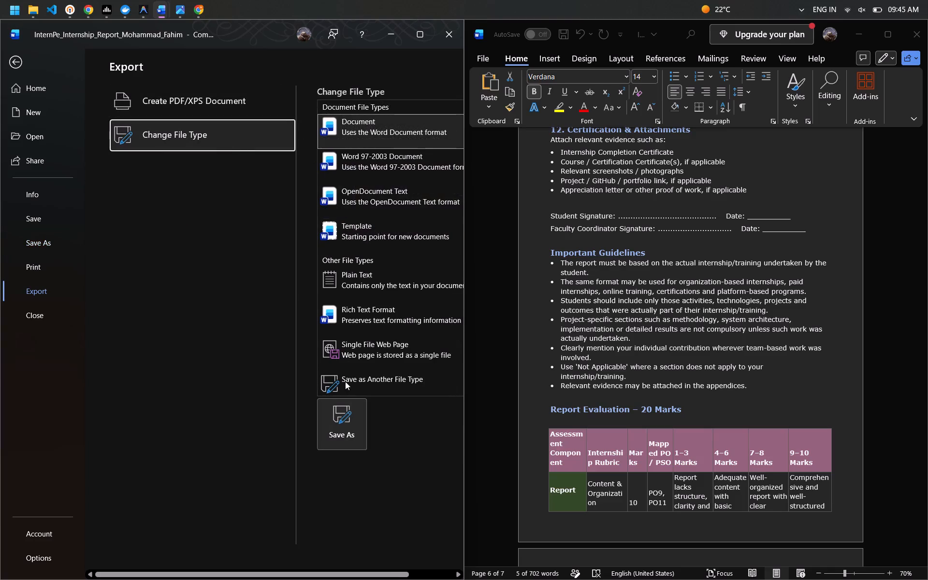
click(342, 410)
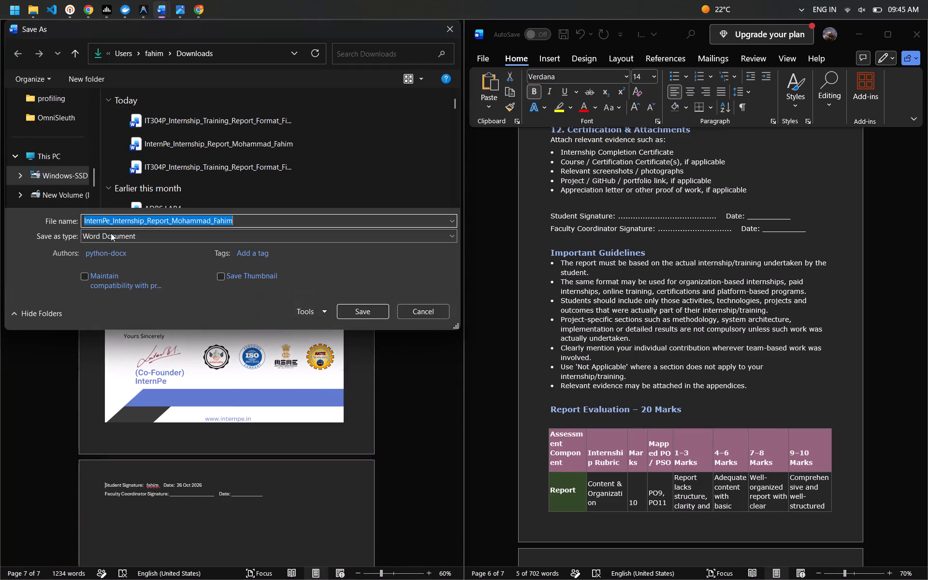
scroll(69, 182, down, 2)
scroll(69, 182, up, 7)
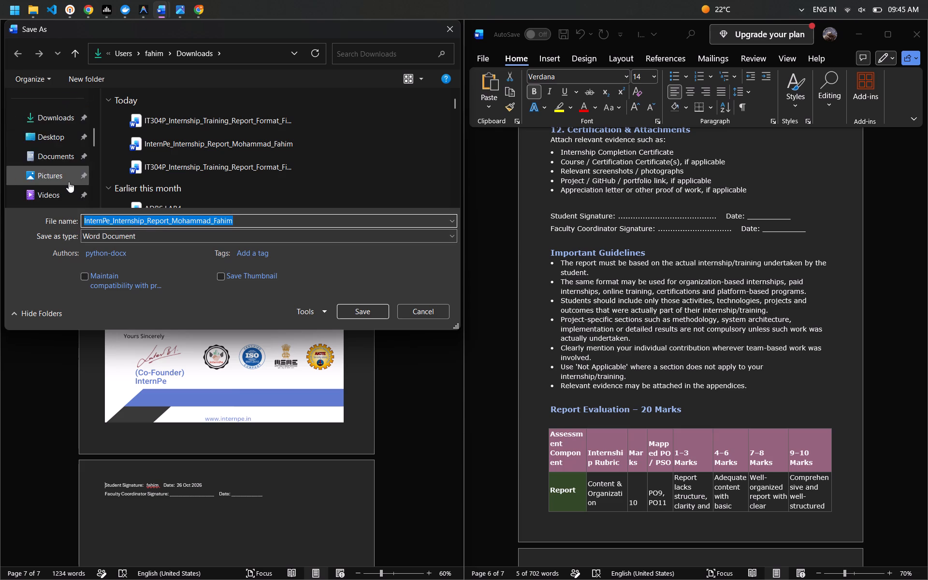
scroll(69, 182, up, 3)
scroll(69, 182, down, 1)
click(59, 194)
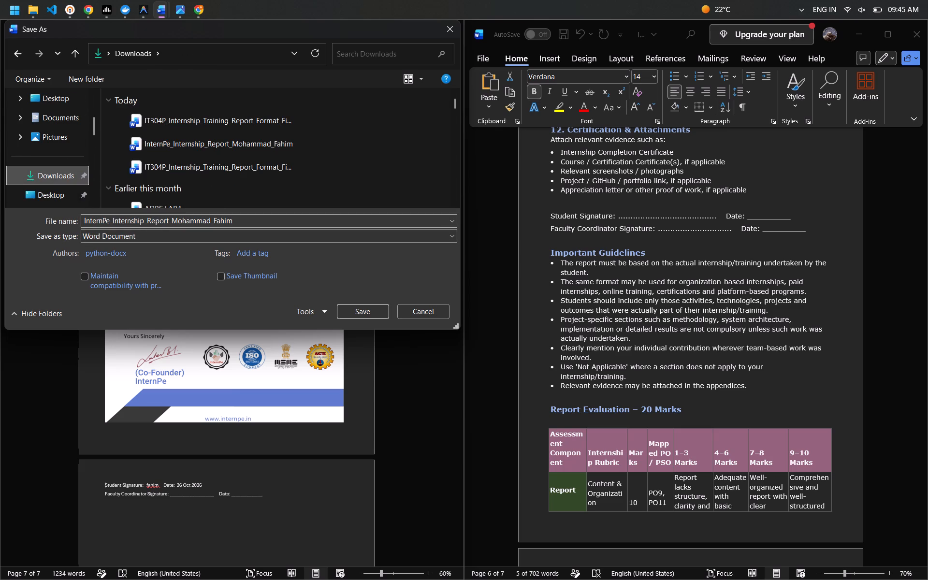
Edit the report's file name by deleting characters and save it as a Word document in Downloads.
click(112, 222)
click(112, 222)
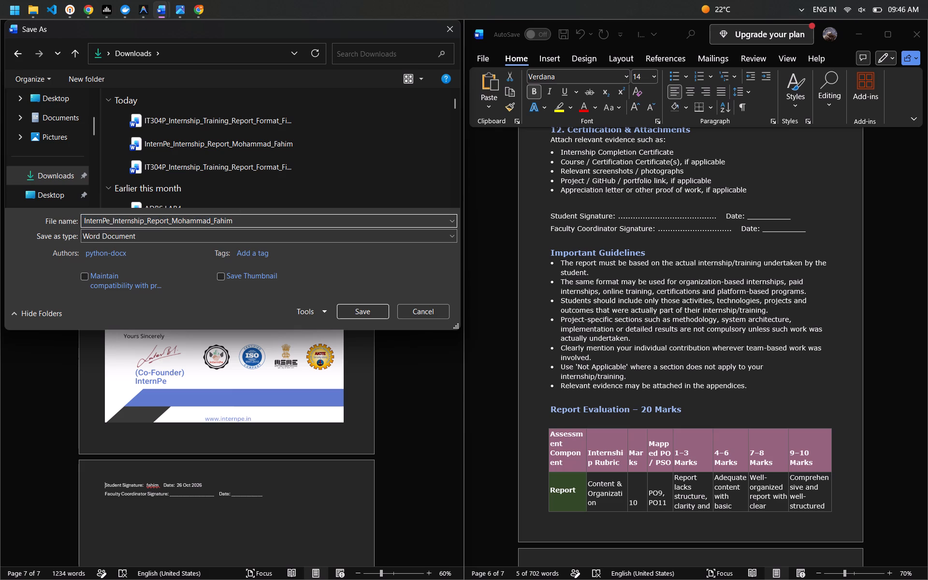
key(BackSpace)
key(BackSpace)
key(BackSpace)
key(BackSpace)
key(BackSpace)
key(BackSpace)
key(BackSpace)
key(BackSpace)
key(BackSpace)
key(BackSpace)
key(BackSpace)
key(Return)
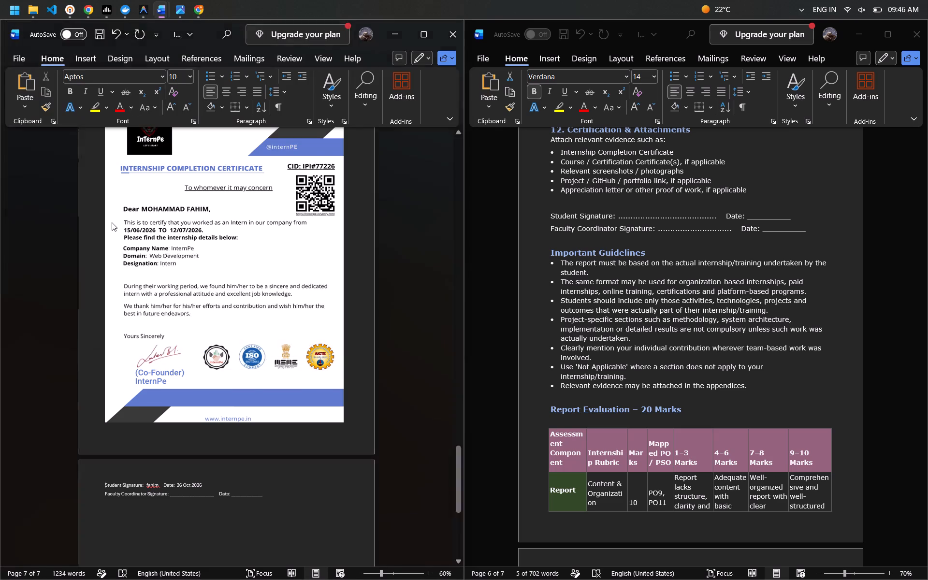
click(263, 335)
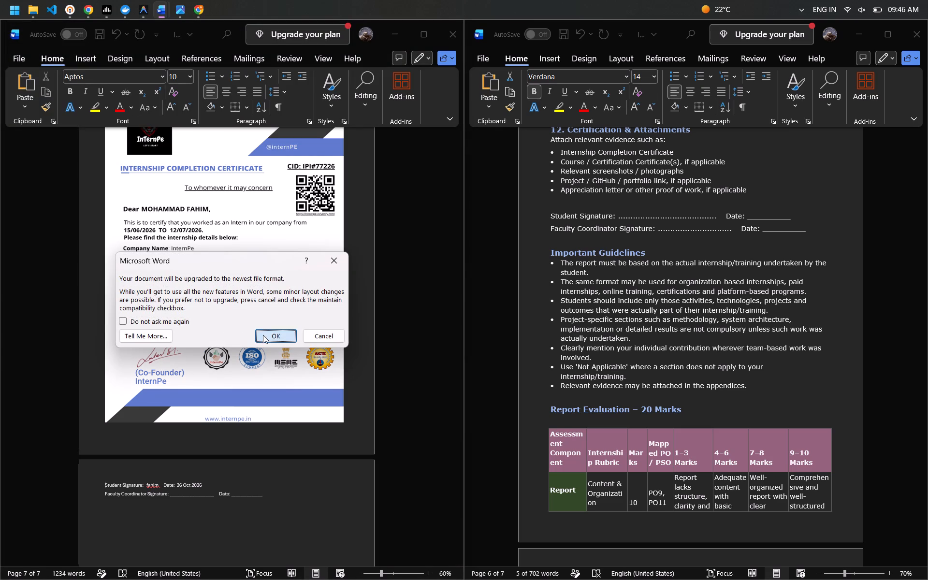
Close the saved report and the IT304P internship report template document.
click(438, 45)
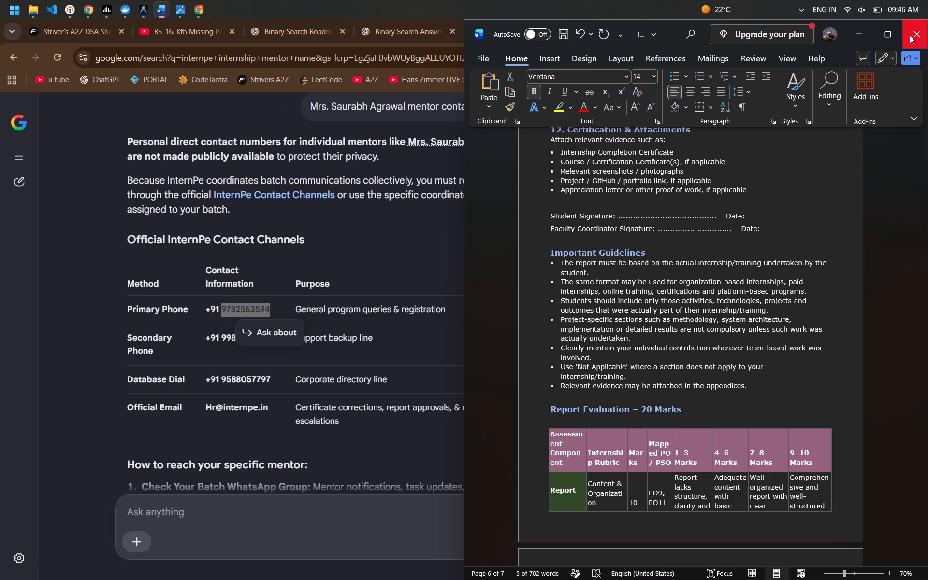
click(910, 35)
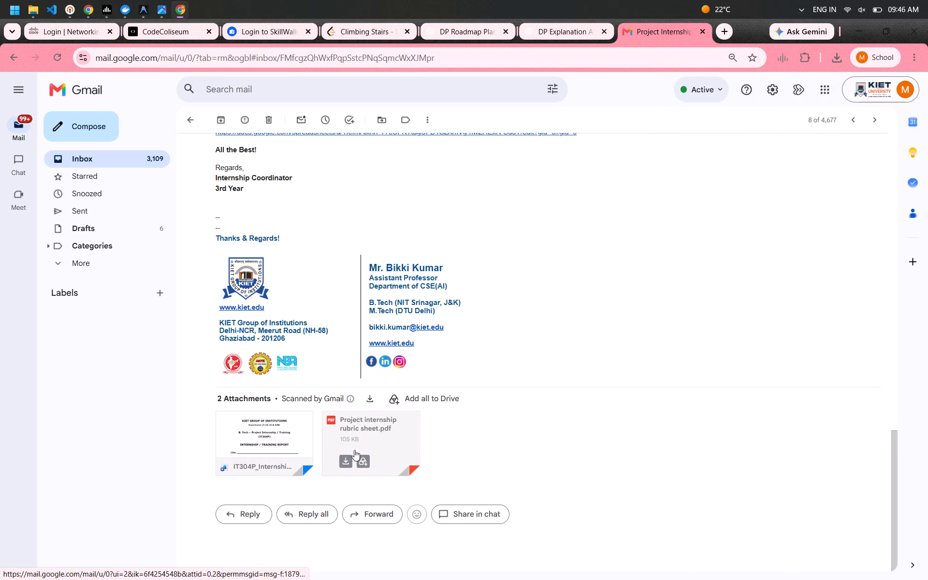
Review the internship coordinator's Gmail message for the Moodle submission guidelines, focusing on the list of documents to upload.
scroll(377, 469, up, 3)
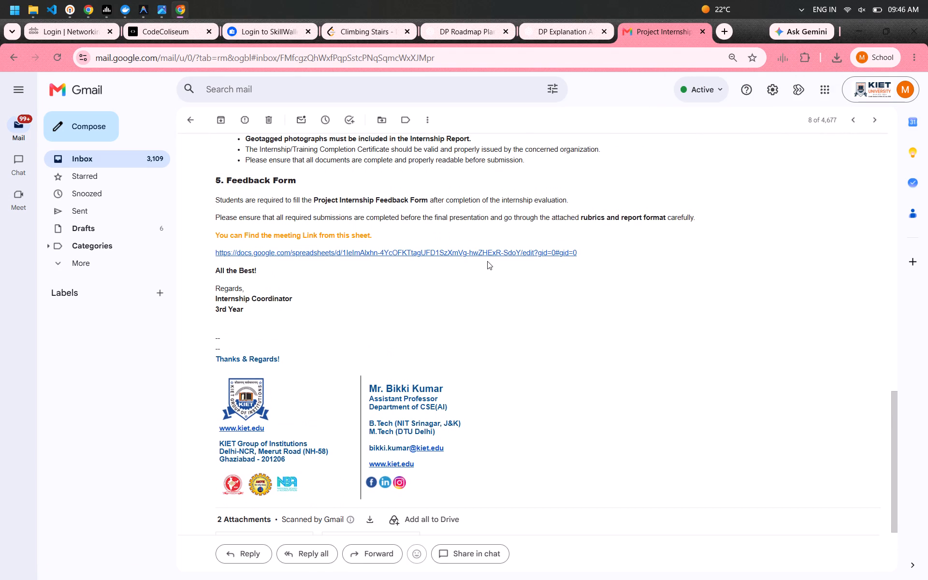
scroll(487, 261, up, 1)
scroll(487, 261, down, 1)
scroll(487, 261, up, 1)
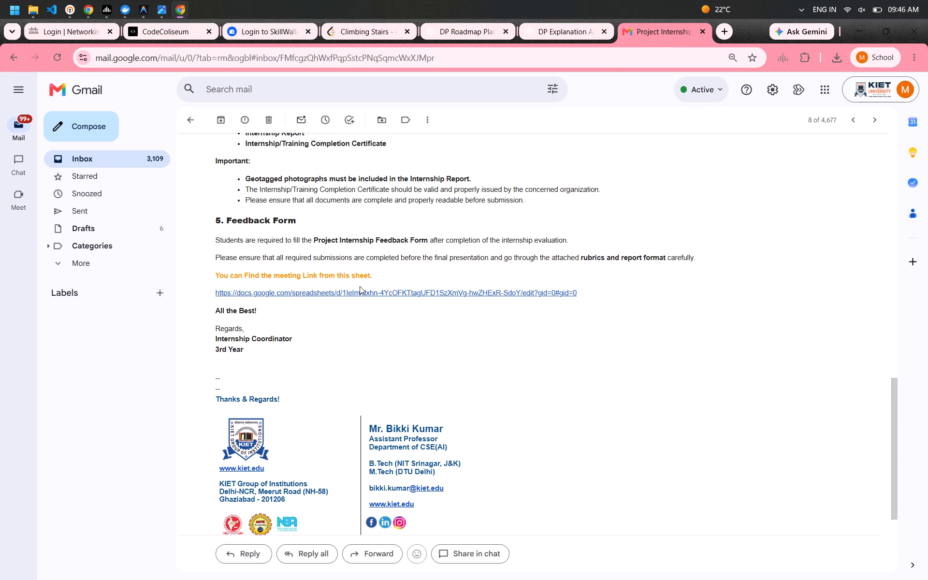
scroll(360, 268, up, 3)
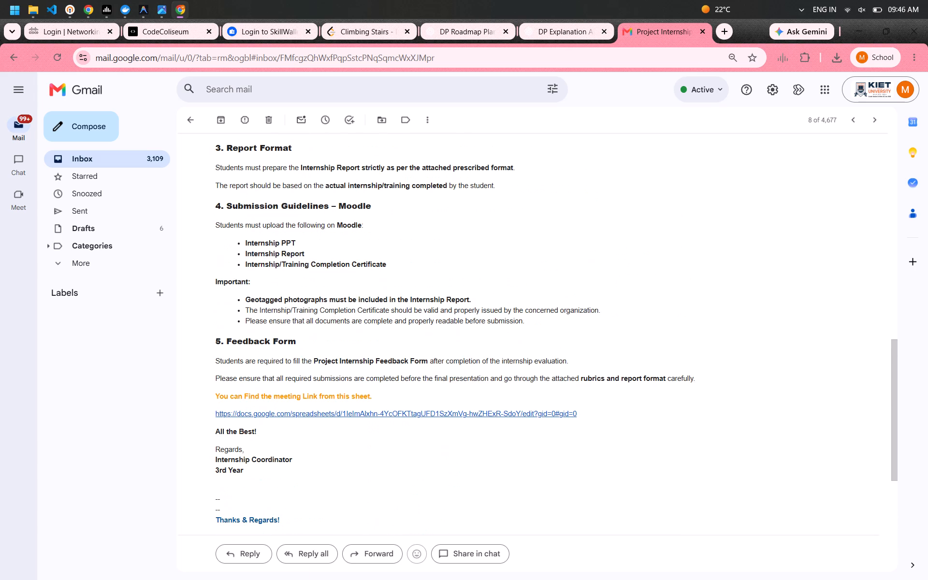
scroll(360, 267, up, 2)
drag(230, 320, 383, 347)
click(383, 347)
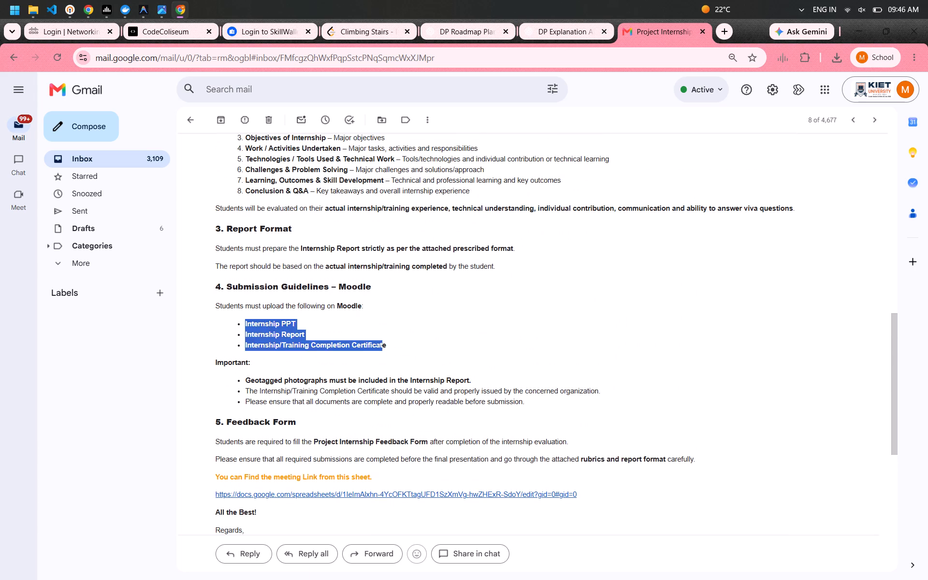